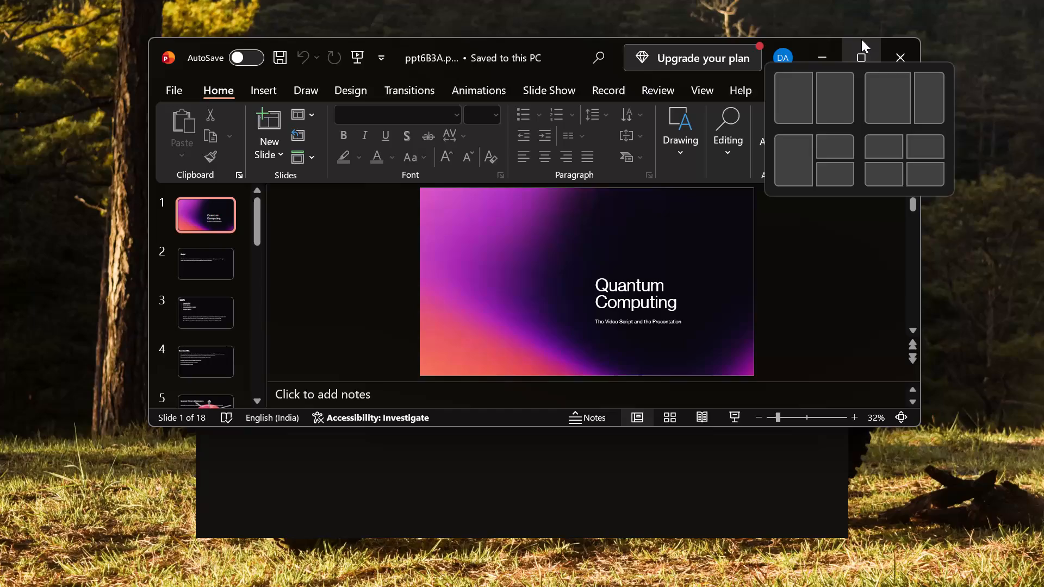
Maximize the Quantum Computing presentation window and review the existing content of slides 3 to 5.
left_click(859, 51)
left_click(92, 455)
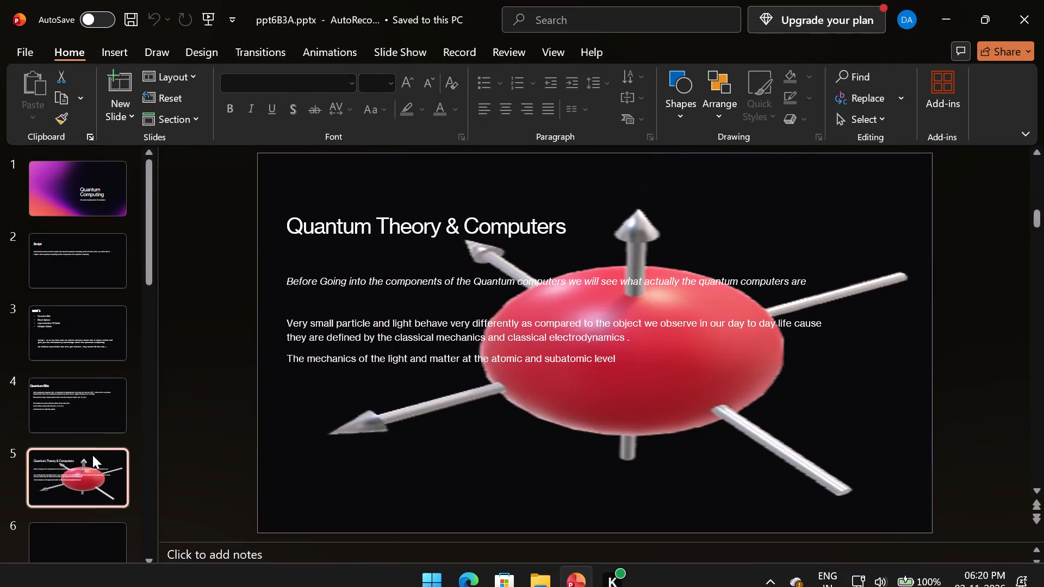
scroll(529, 423, "down", 2)
scroll(538, 423, "up", 3)
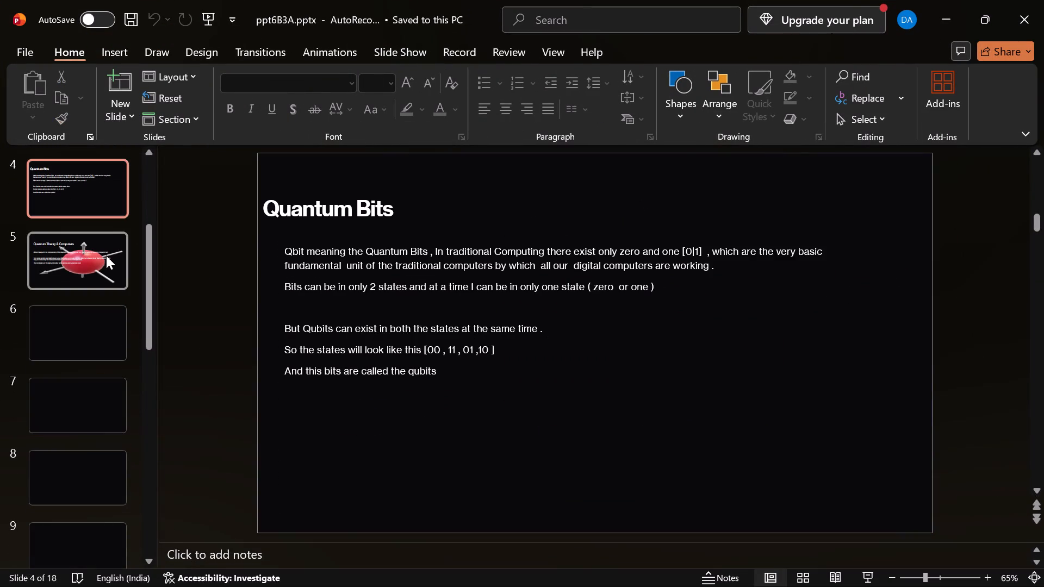
left_click(106, 255)
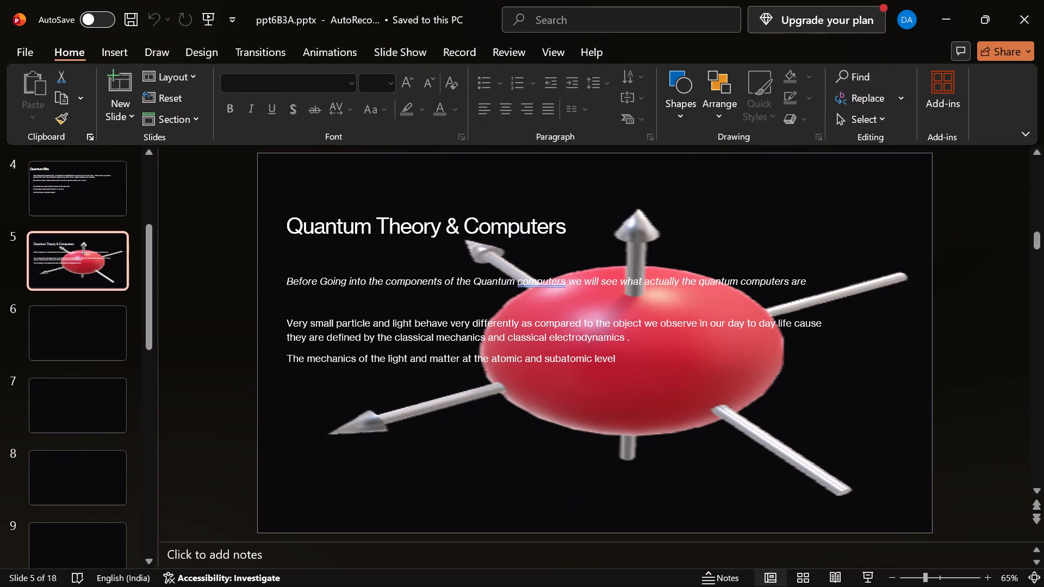
scroll(89, 303, "up", 5)
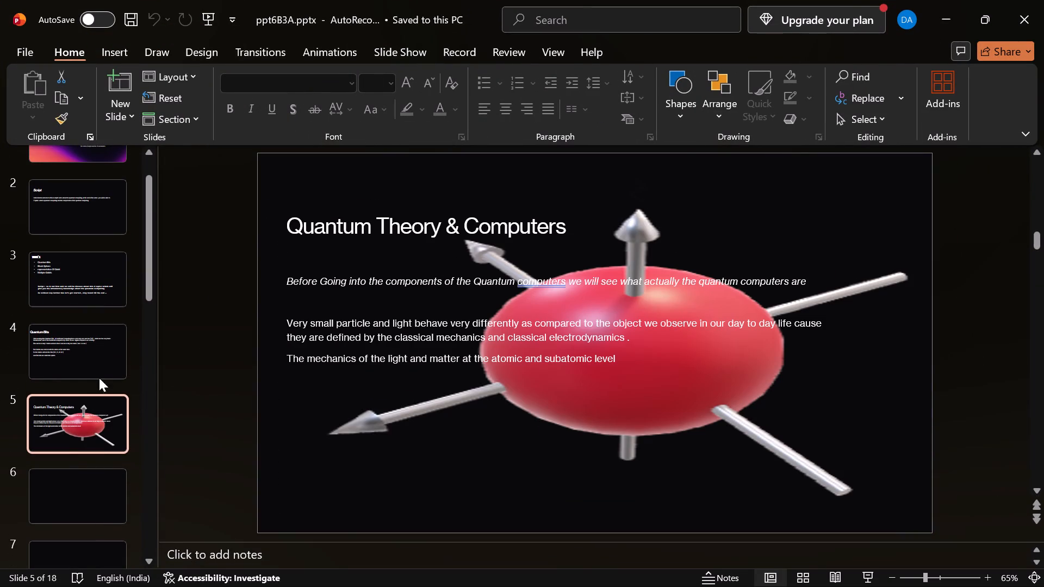
left_click(81, 282)
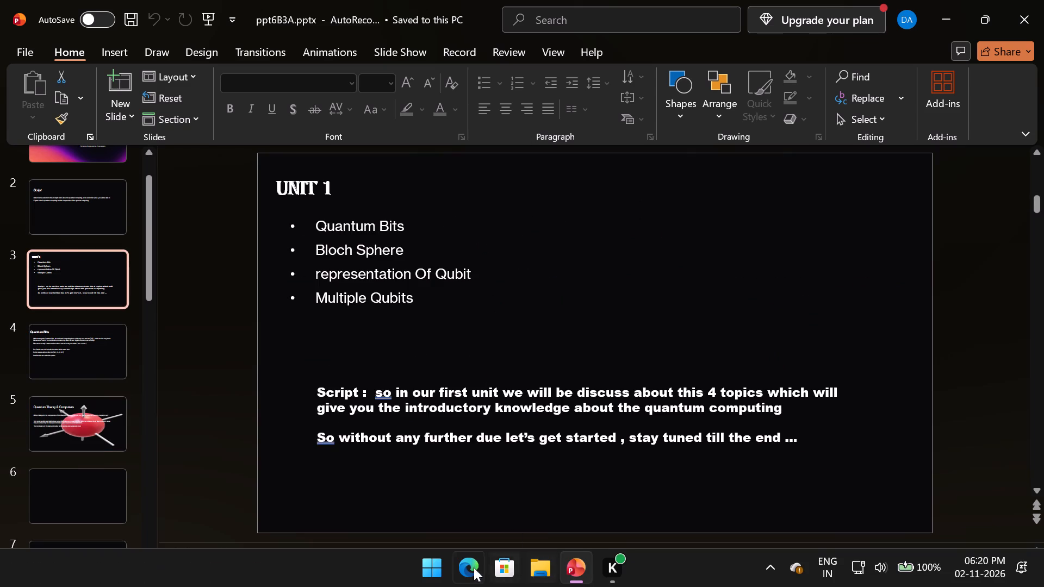
Switch to File Explorer and open the module-3-quantum-computing-quantum-gates PDF from the QC folder to view its first page.
left_click(538, 573)
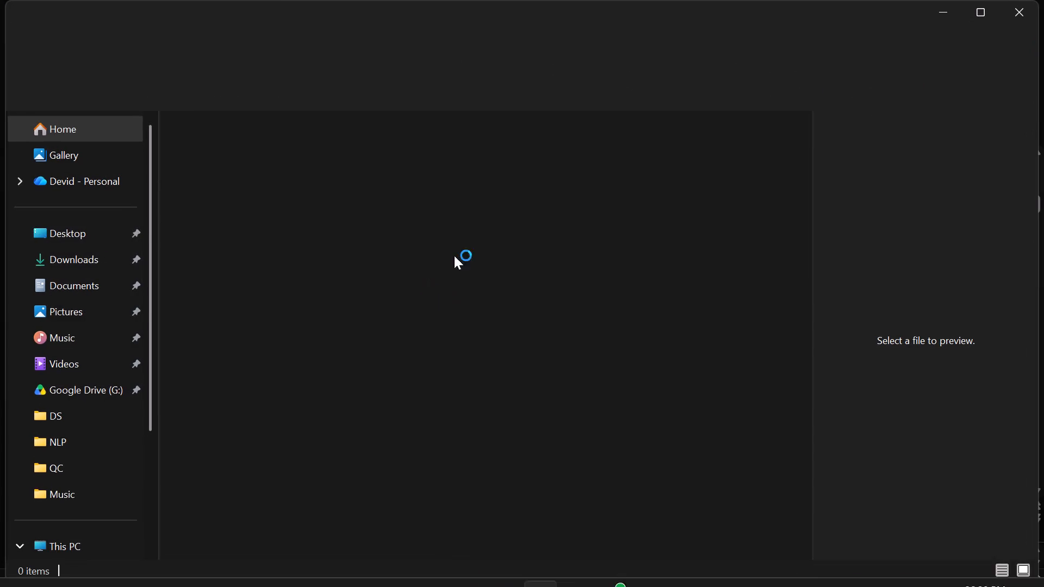
scroll(80, 367, "down", 3)
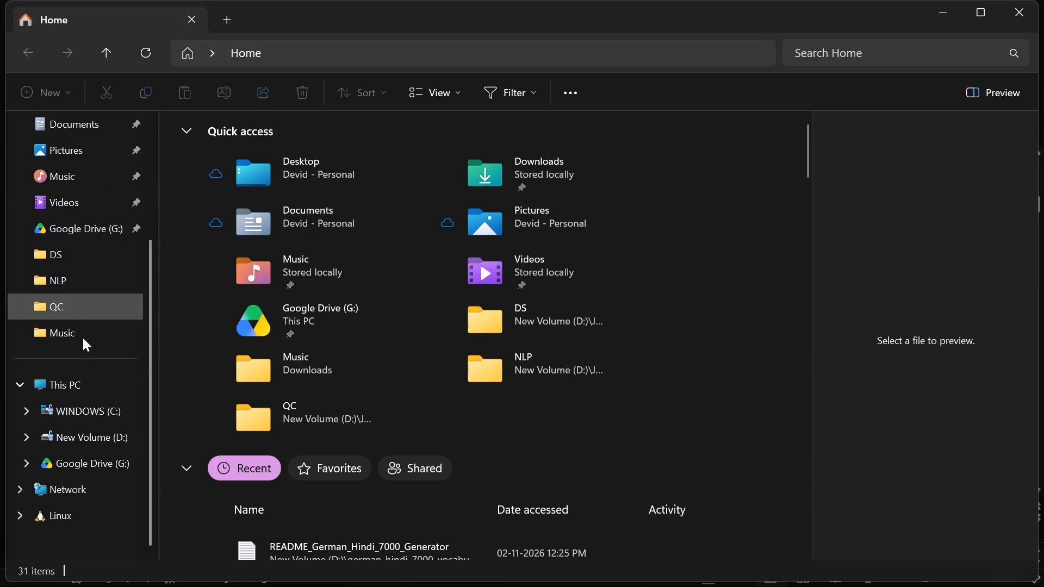
left_click(83, 304)
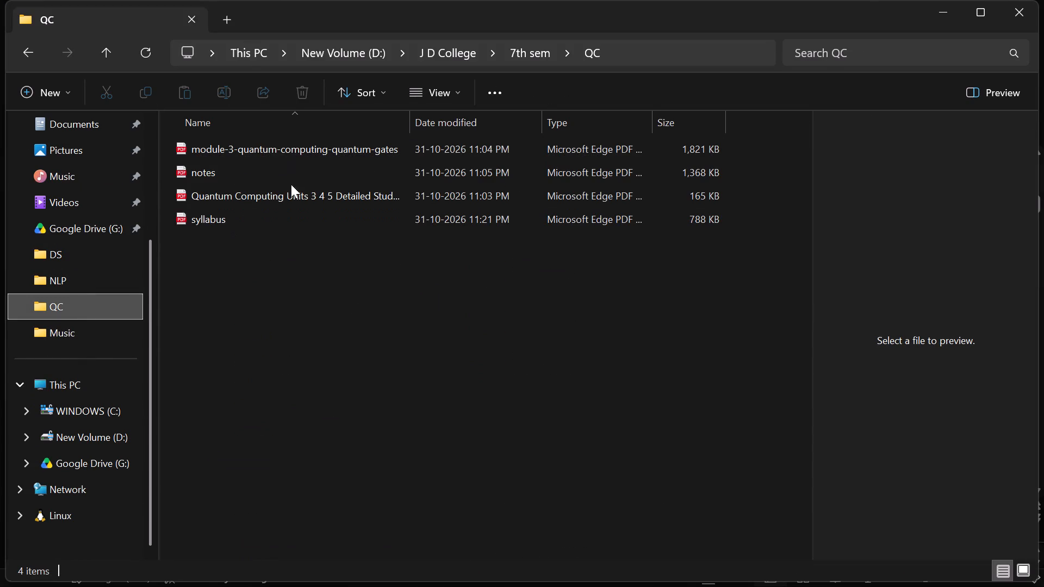
double_click(338, 154)
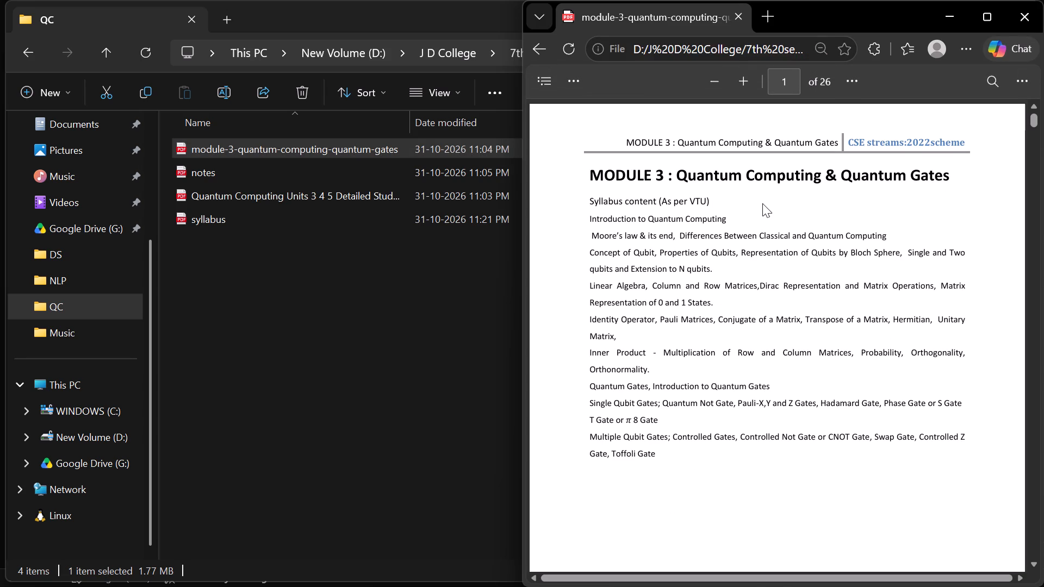
scroll(762, 203, "down", 1)
scroll(762, 203, "up", 1)
scroll(807, 185, "up", 3)
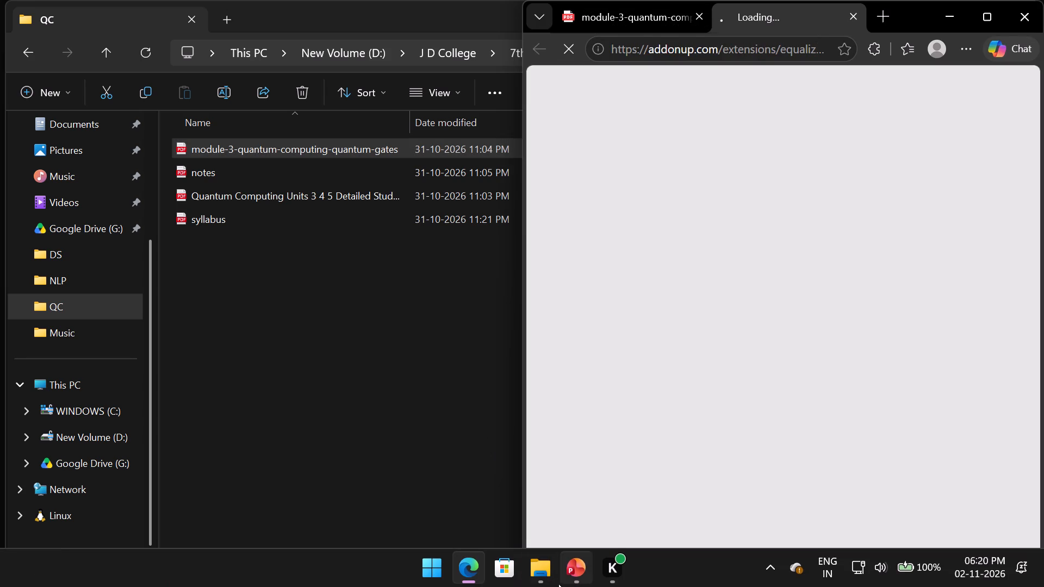
Return to the Edge browser window and close the Equalizer For Chrome Browser tab.
left_click(475, 567)
left_click(479, 563)
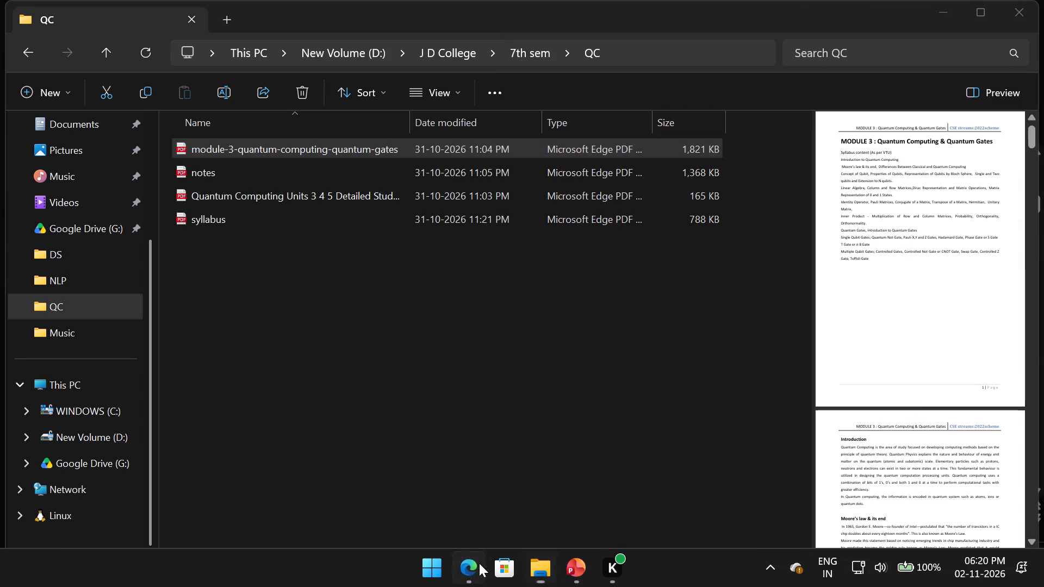
left_click(856, 17)
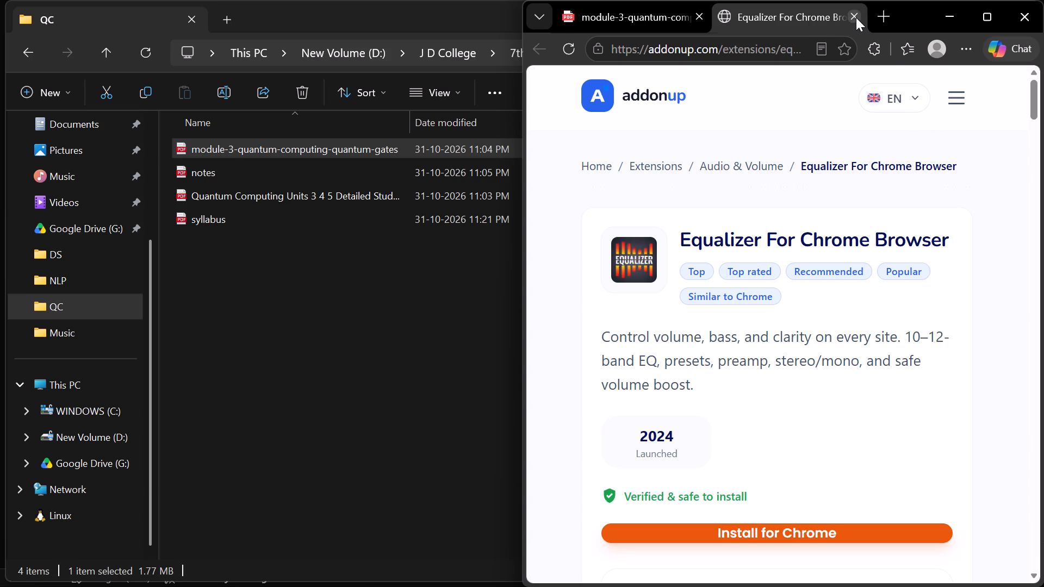
left_click(859, 13)
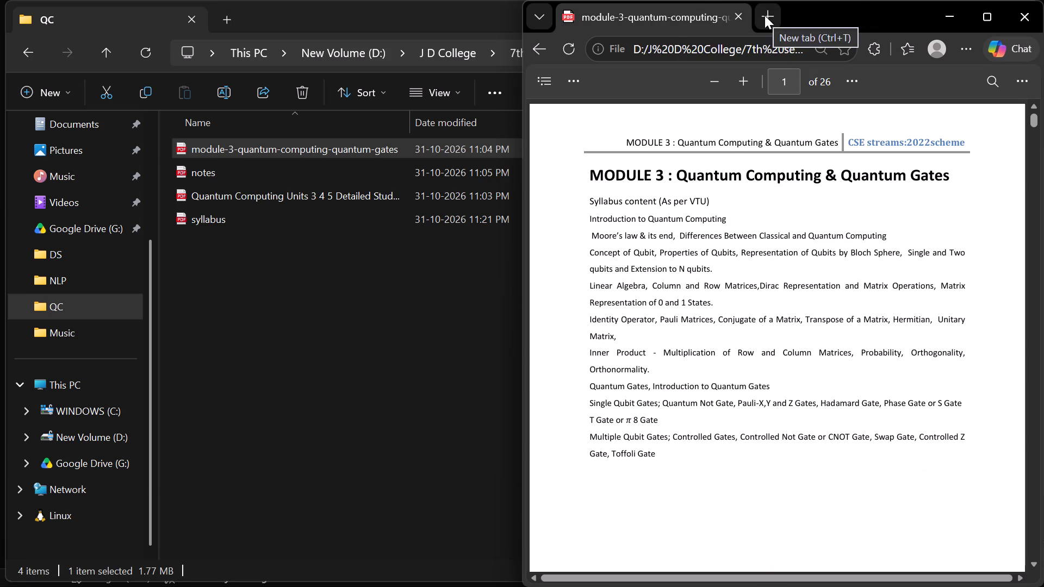
Open classroom.google.com in a new browser tab.
left_click(773, 18)
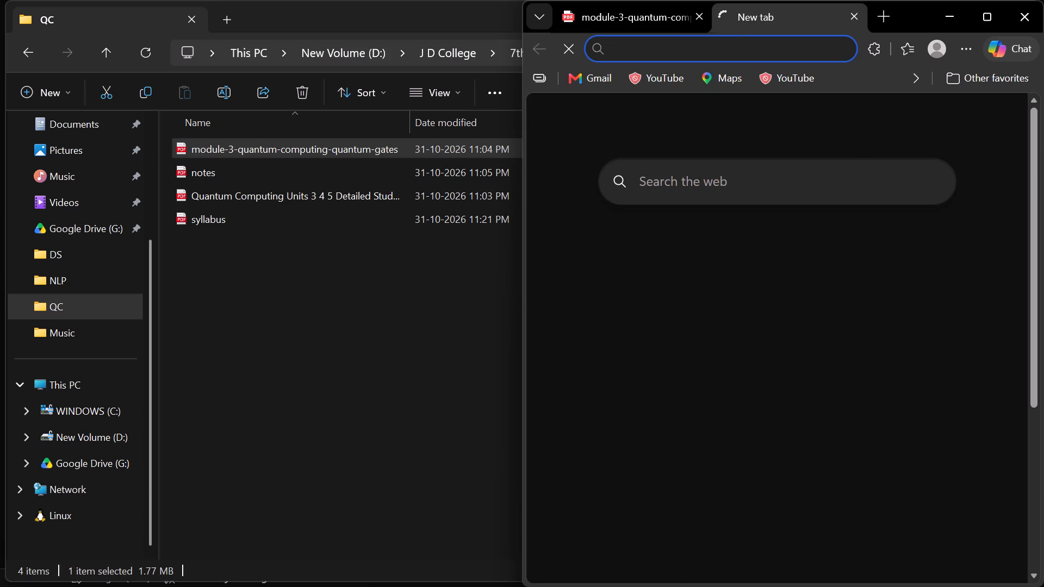
type("clas")
key("Return")
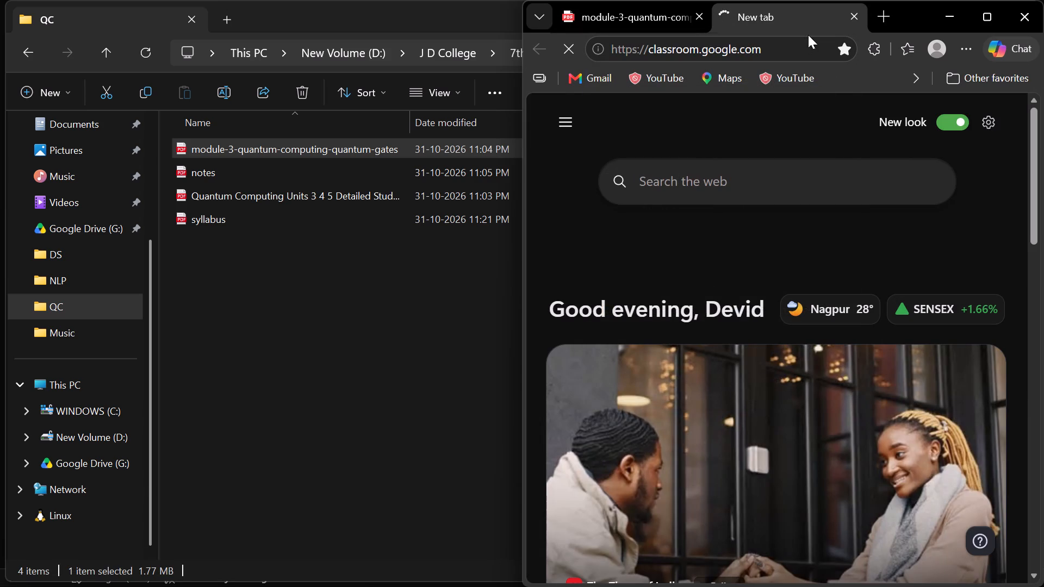
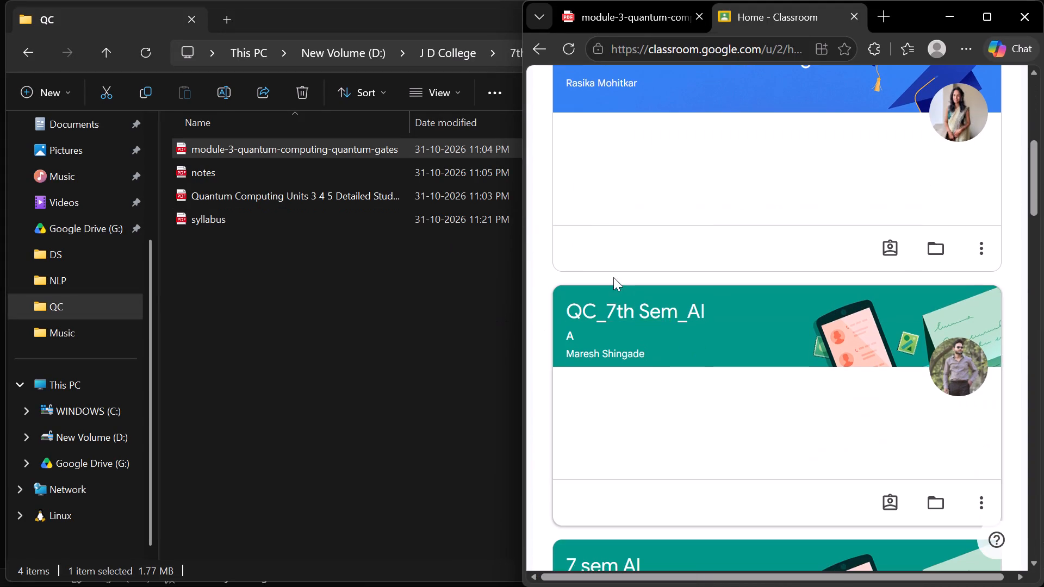
Open the QC_7th Sem_AI class in Google Classroom and bring the full list of stream posts into view.
left_click(620, 308)
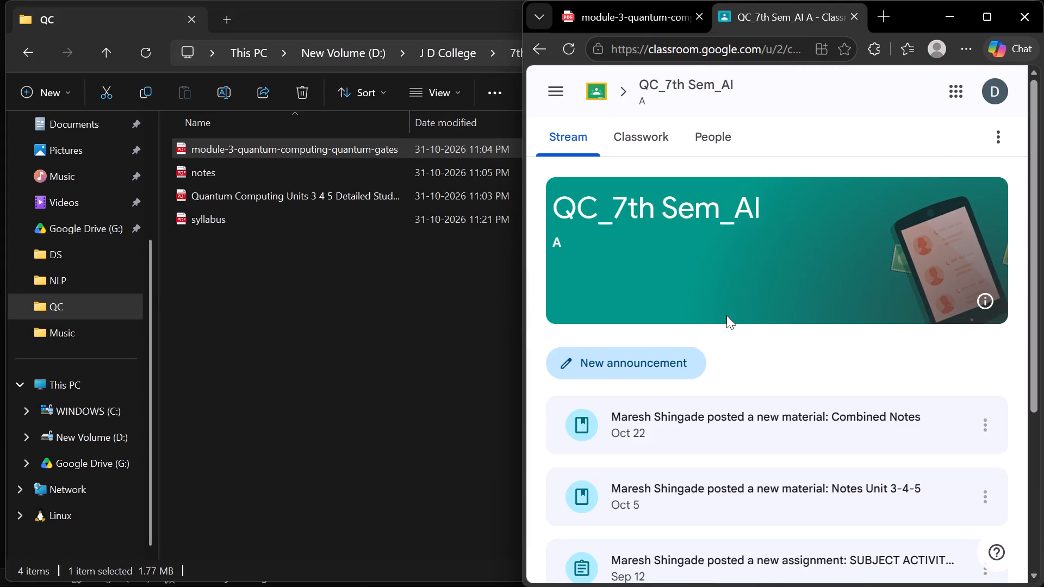
scroll(728, 315, "down", 3)
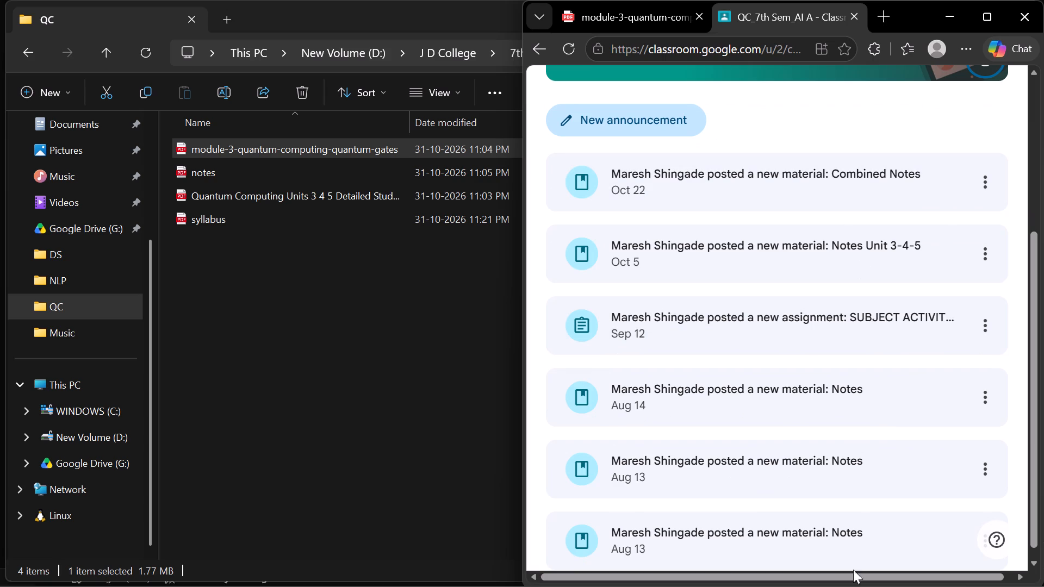
scroll(878, 257, "down", 4)
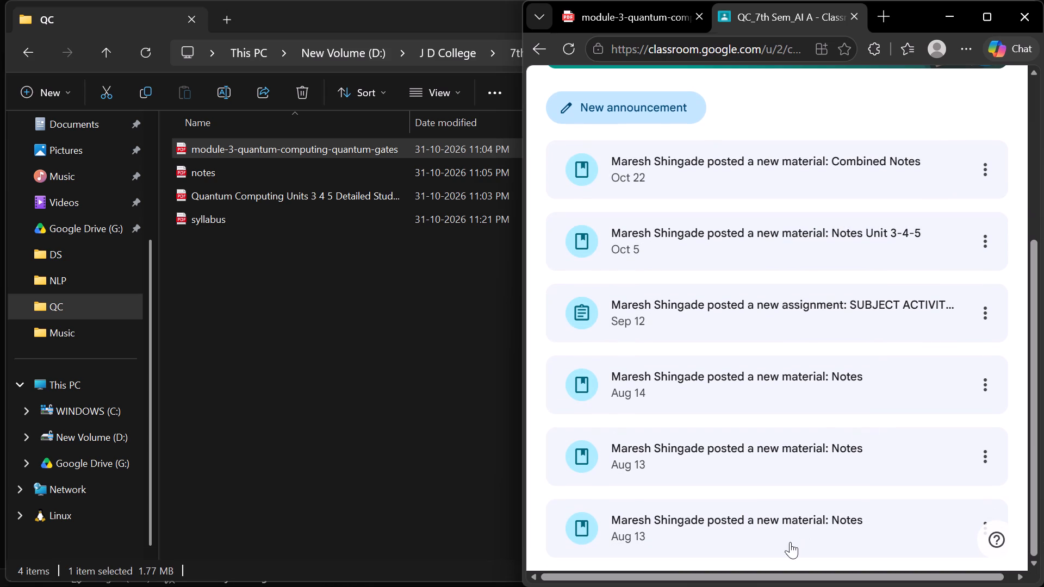
Check which files are attached to the two Notes posts dated Aug 13 in the class stream.
left_click(821, 452)
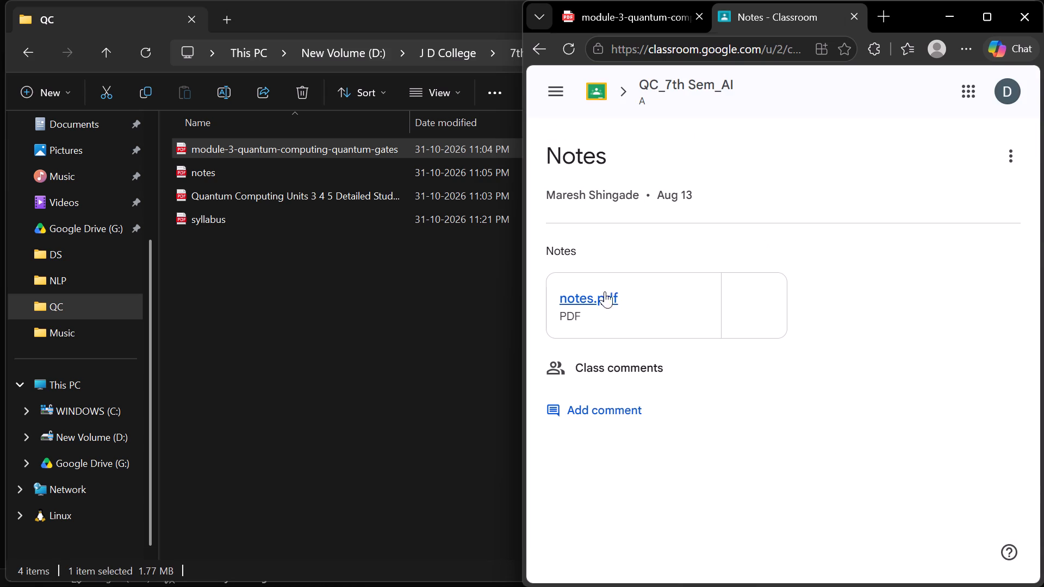
left_click(533, 54)
left_click(636, 509)
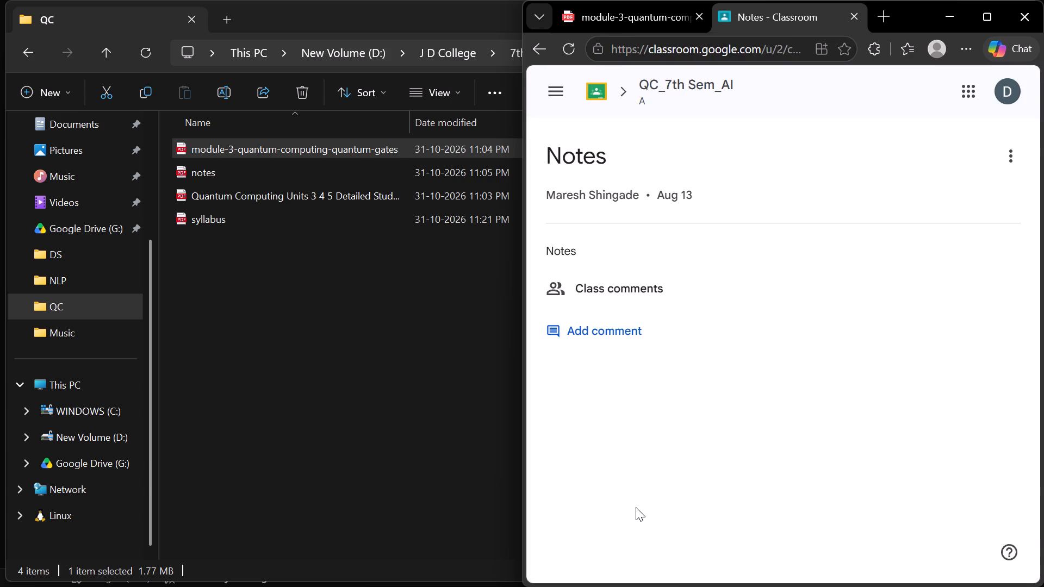
Switch to the QC folder in File Explorer, minimize its window, and return to the Classroom page in Edge.
left_click(357, 330)
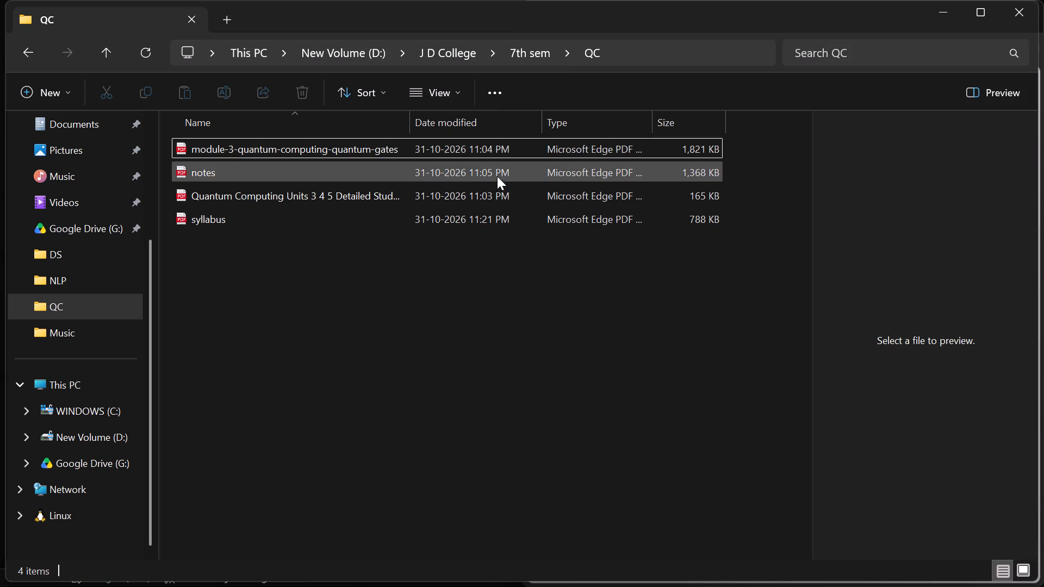
left_click(948, 9)
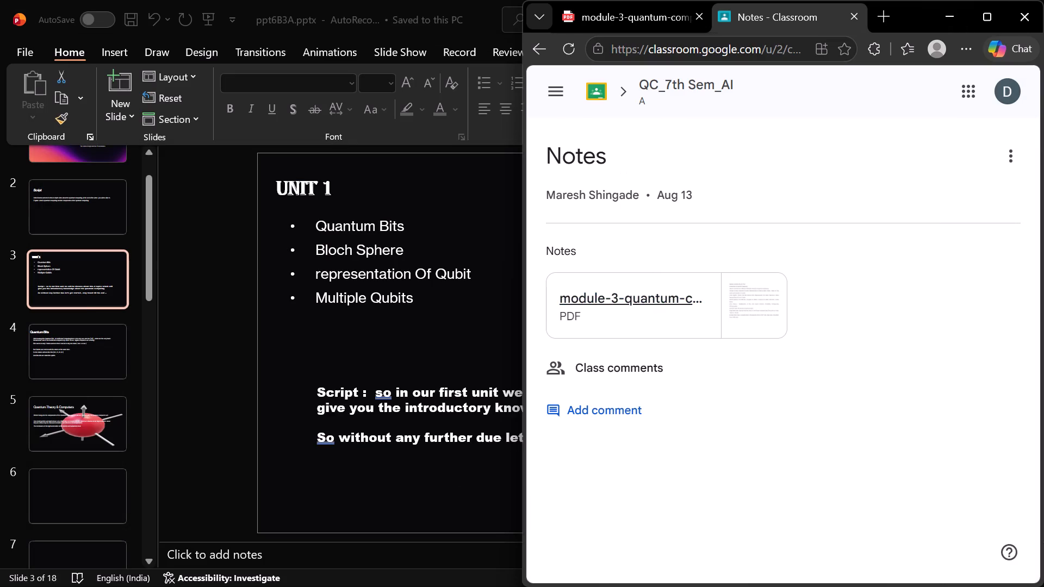
left_click(637, 5)
left_click(813, 17)
Check the attachment of the Notes post dated Aug 14 and return to the class stream.
left_click(541, 51)
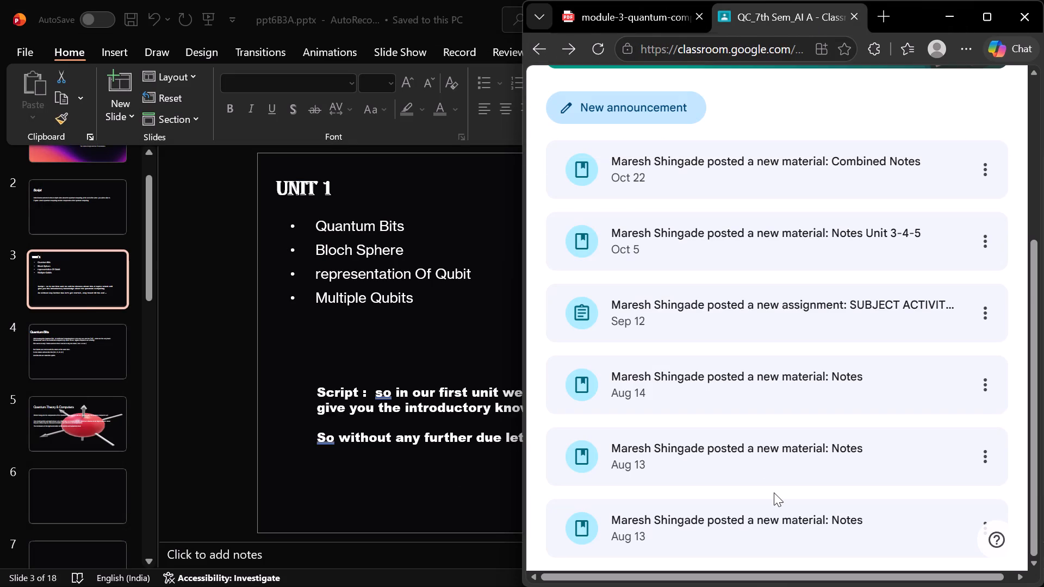
scroll(782, 478, "down", 3)
left_click(805, 390)
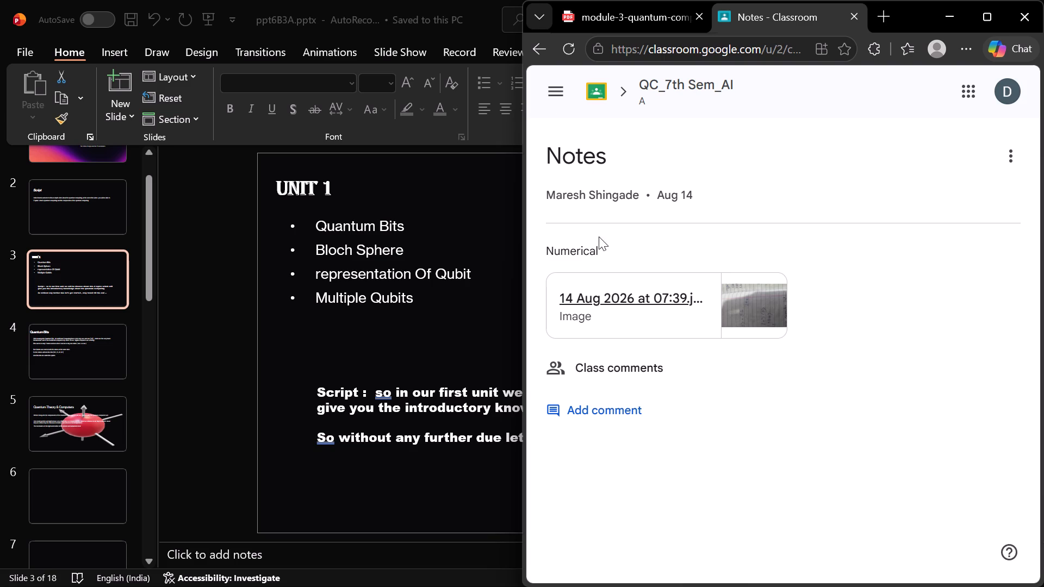
left_click(539, 47)
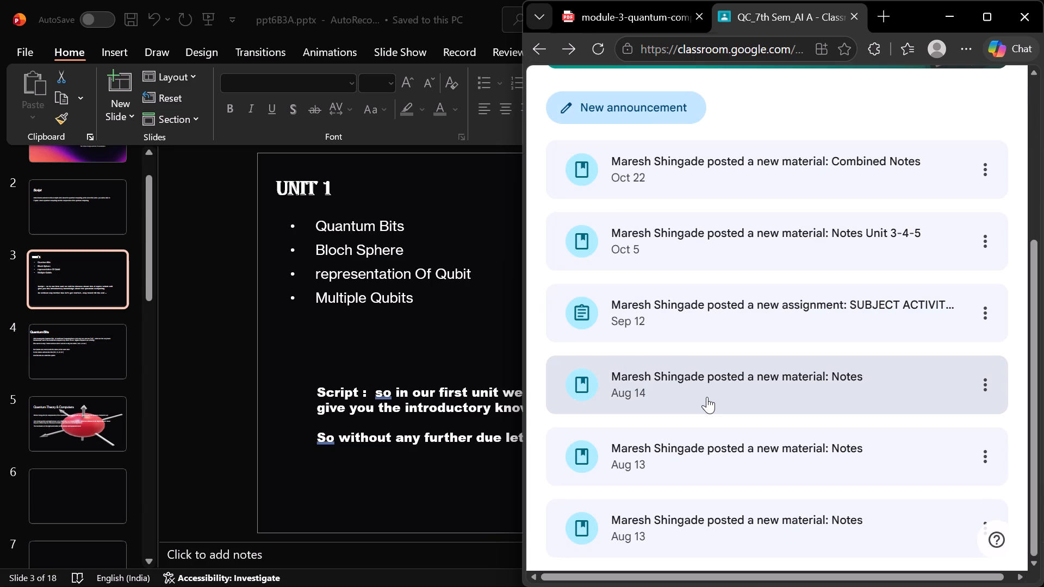
scroll(712, 395, "down", 2)
Switch to the Quantum Computing presentation in PowerPoint and look through its slides, ending at the title slide.
left_click(493, 271)
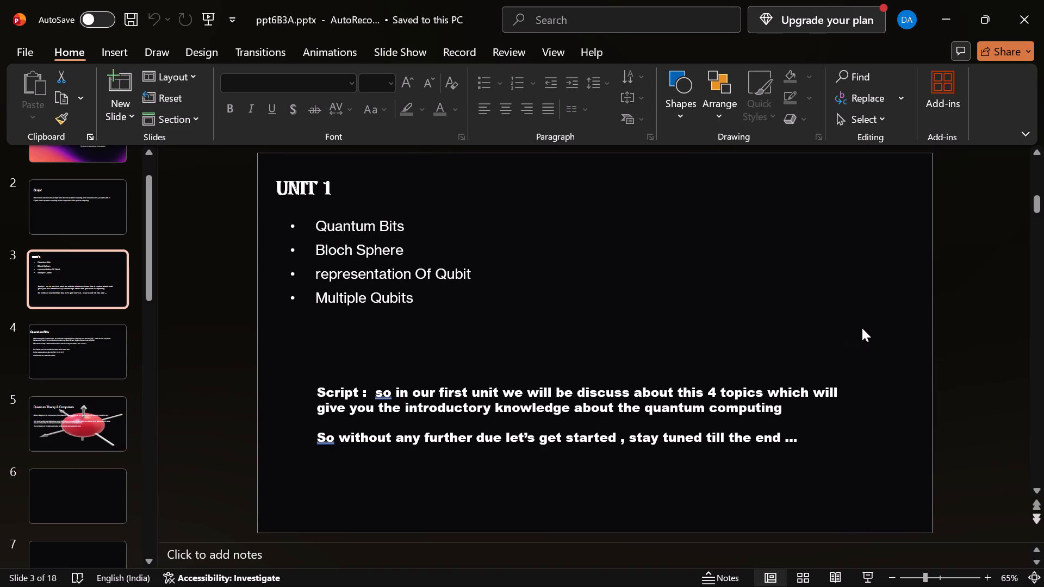
left_click(862, 328)
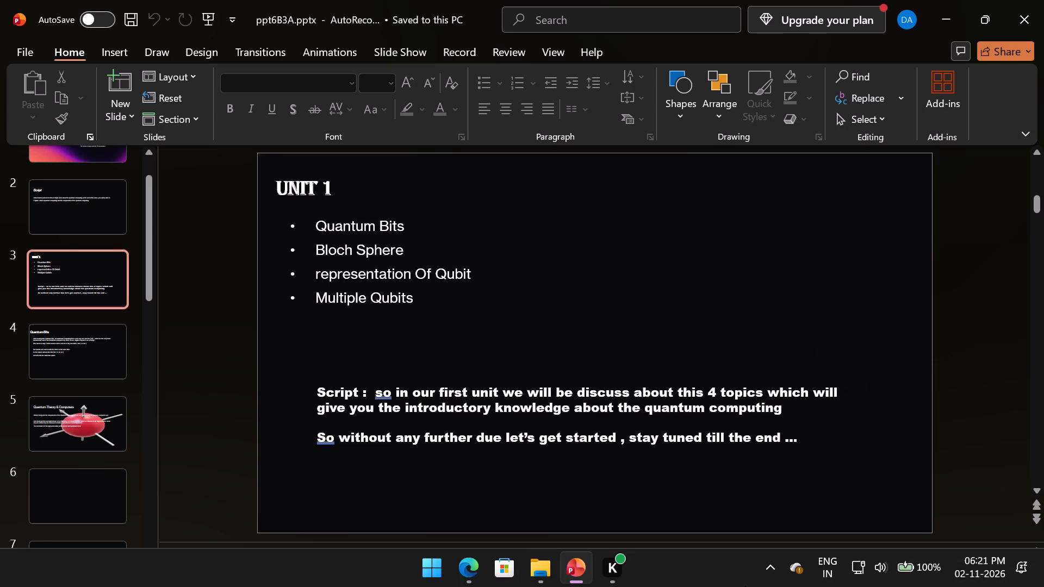
scroll(904, 473, "down", 1)
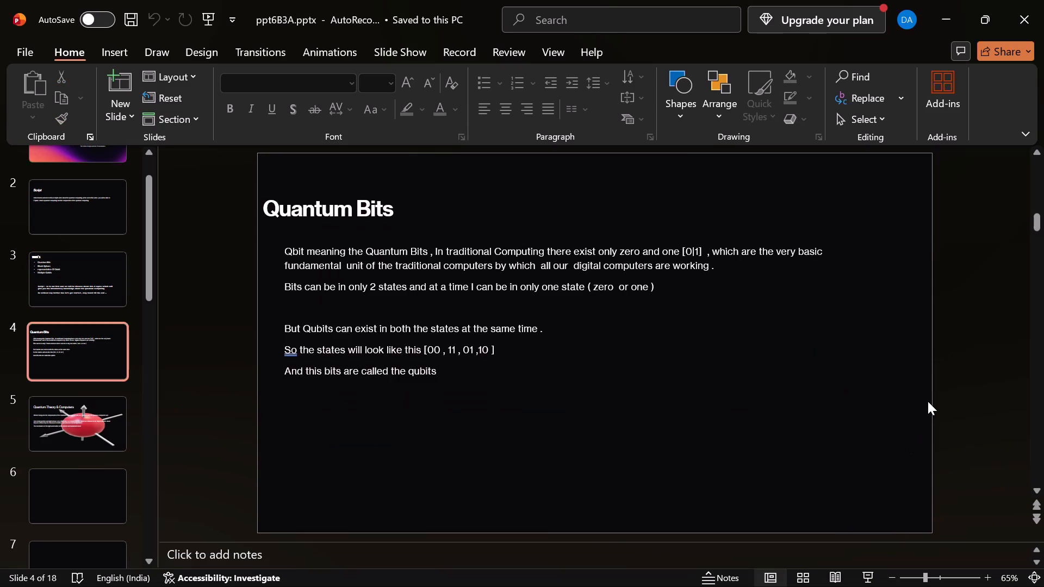
scroll(919, 394, "down", 2)
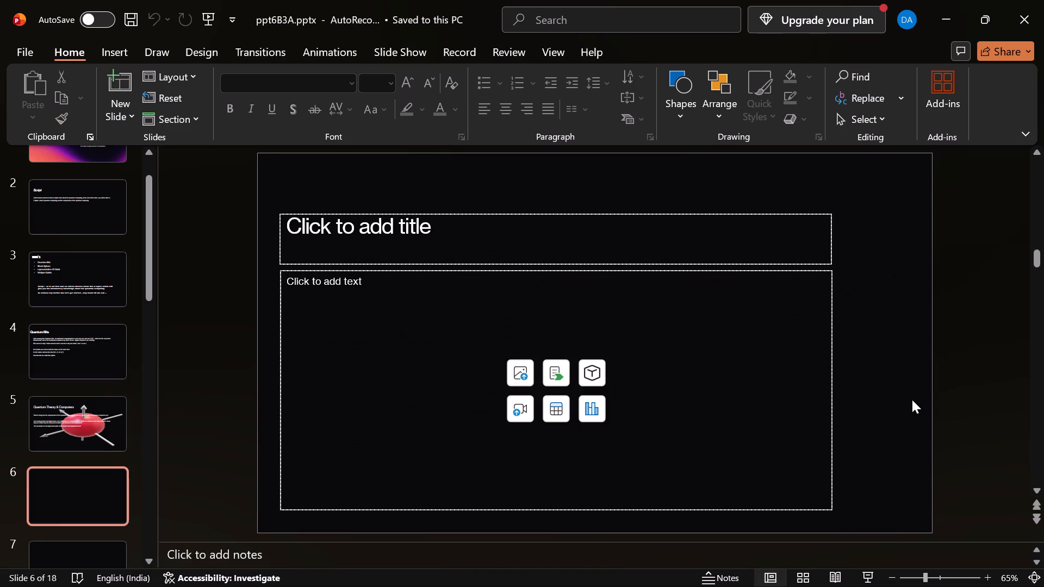
scroll(912, 399, "up", 6)
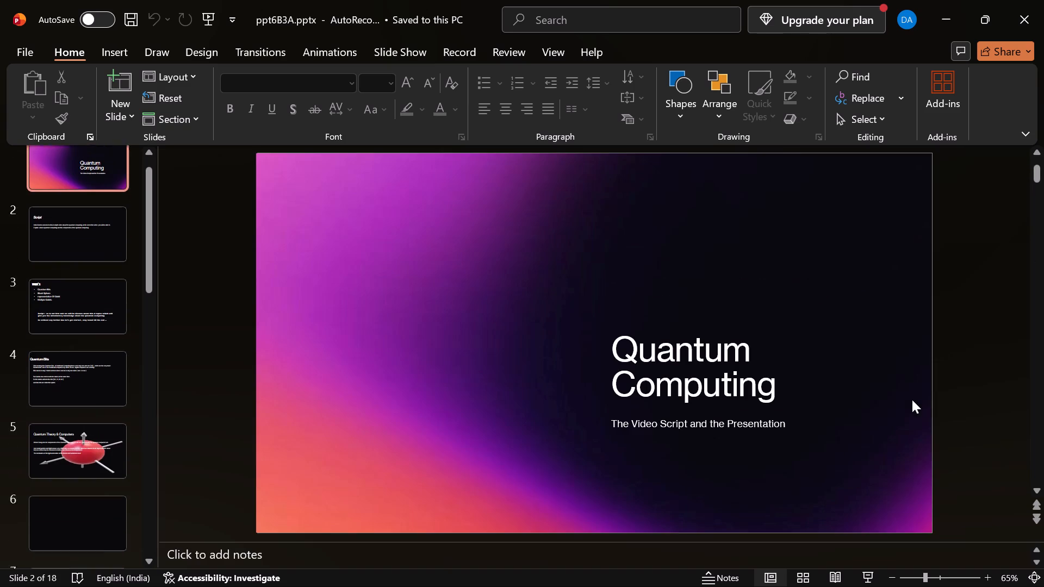
scroll(912, 399, "up", 4)
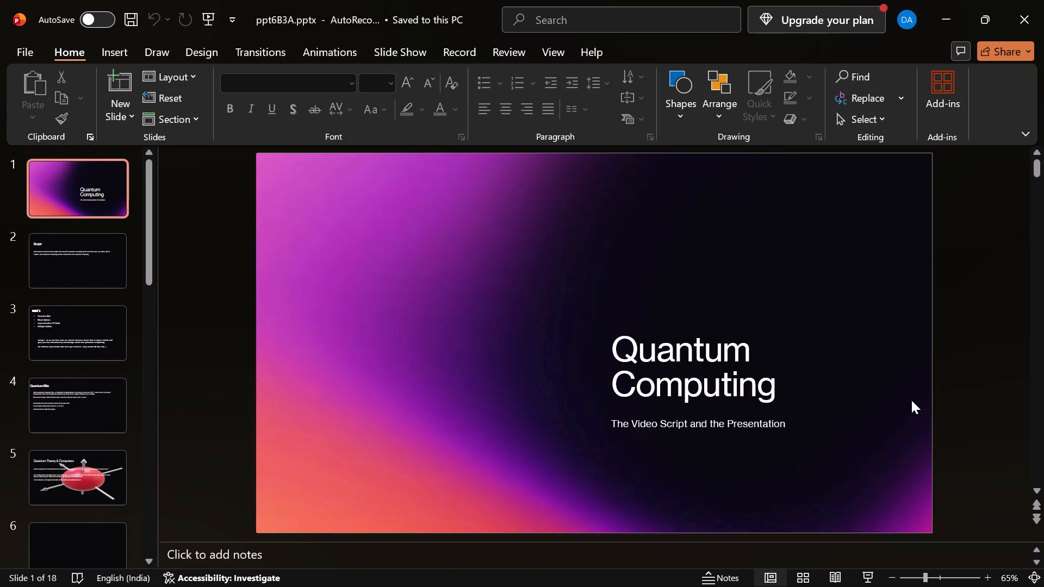
scroll(911, 401, "down", 11)
scroll(902, 408, "up", 3)
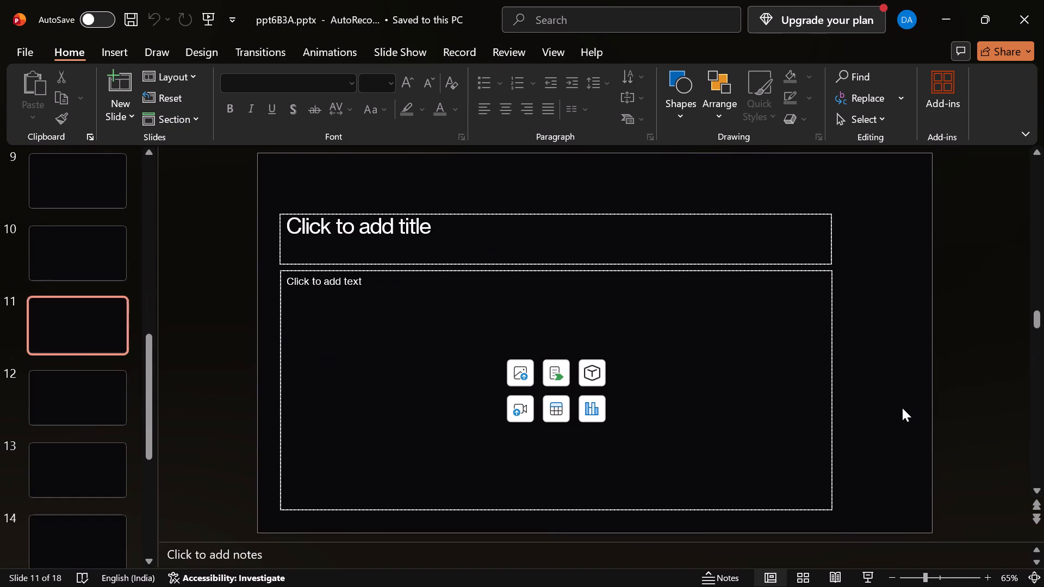
scroll(902, 408, "up", 19)
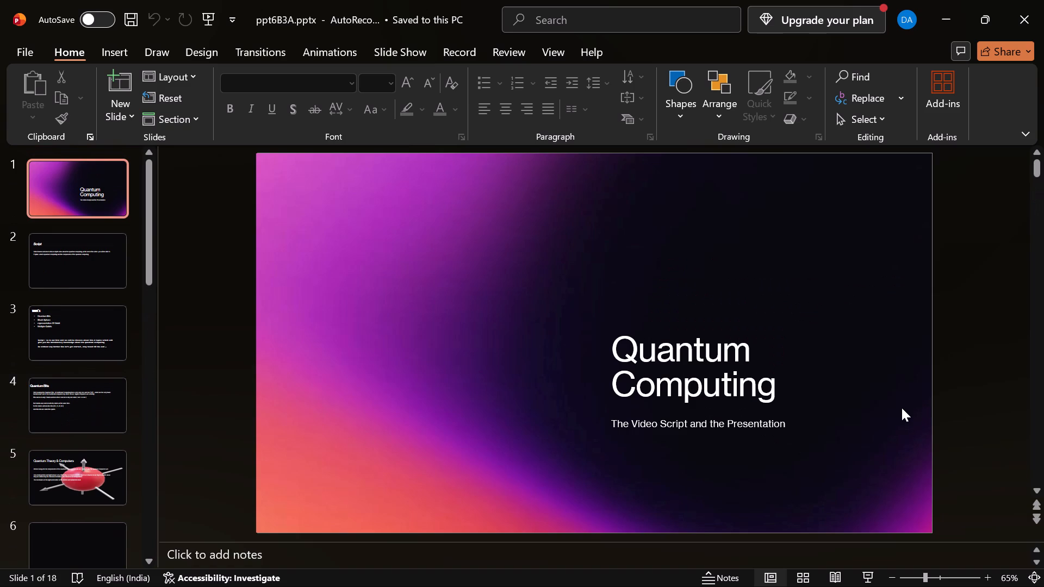
scroll(902, 408, "up", 5)
Review the script text on the Unit 1, Quantum Bits, and Quantum Theory & Computers slides, ending on slide 4.
scroll(1043, 362, "down", 3)
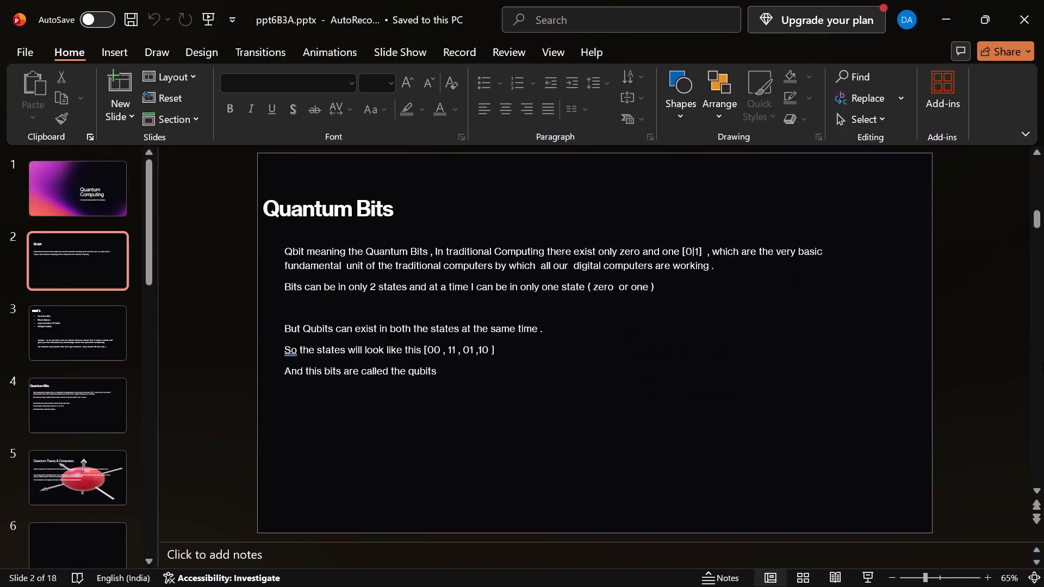
scroll(1043, 362, "down", 4)
left_click_drag(23, 265, 43, 258)
left_click(103, 211)
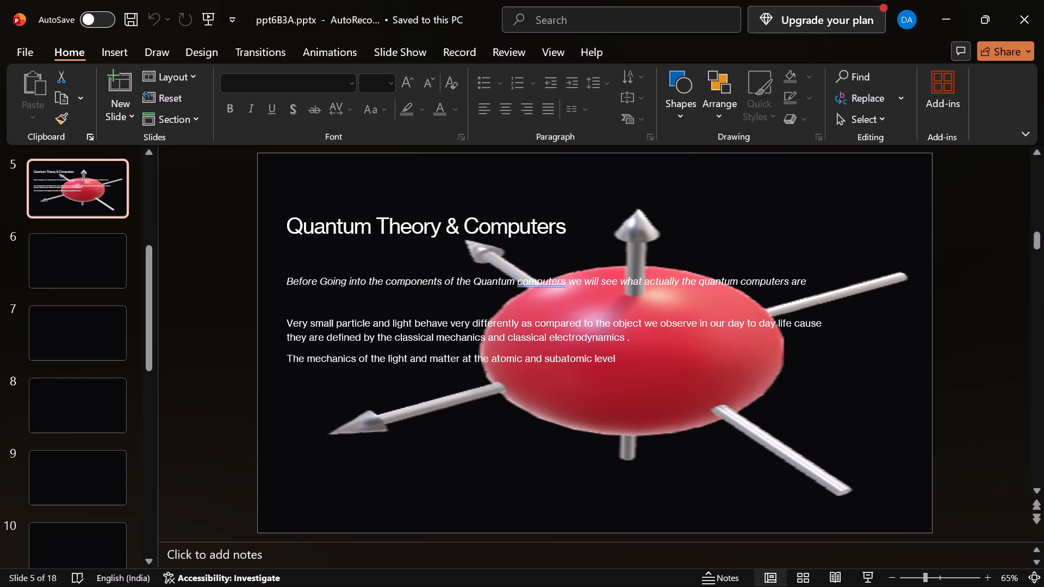
scroll(759, 415, "up", 3)
scroll(759, 415, "down", 2)
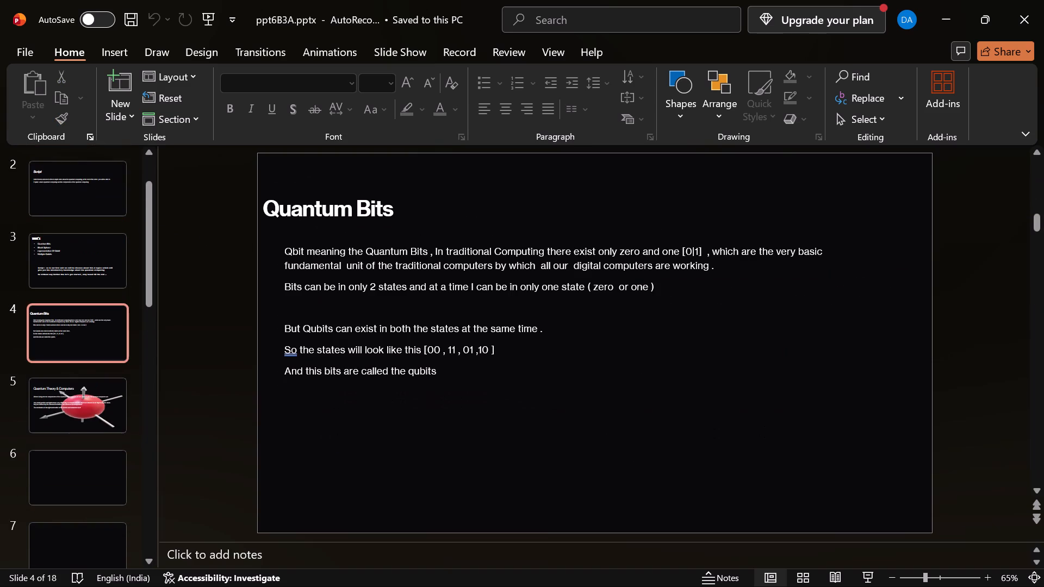
scroll(759, 415, "down", 2)
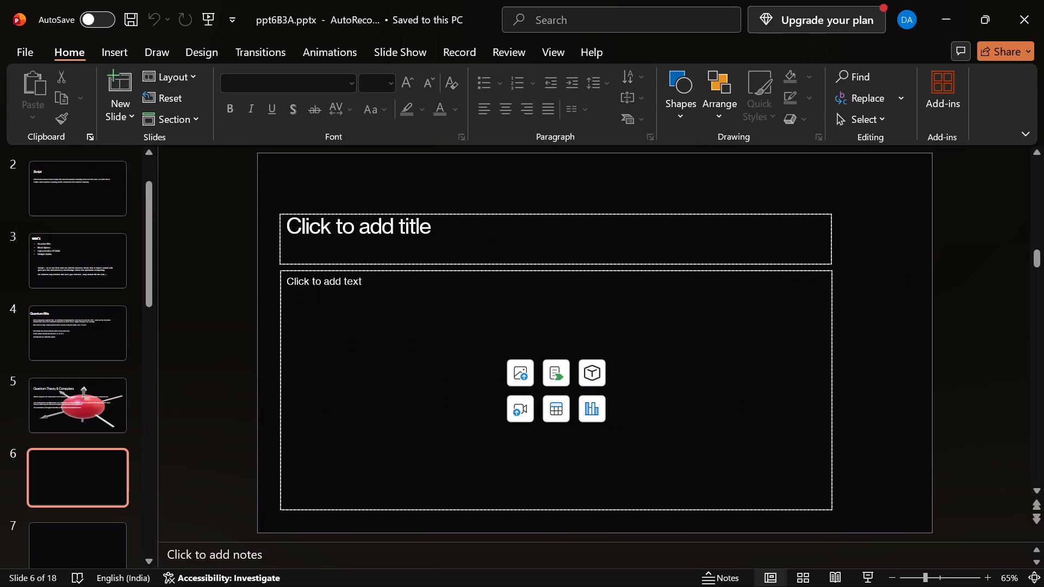
left_click(66, 397)
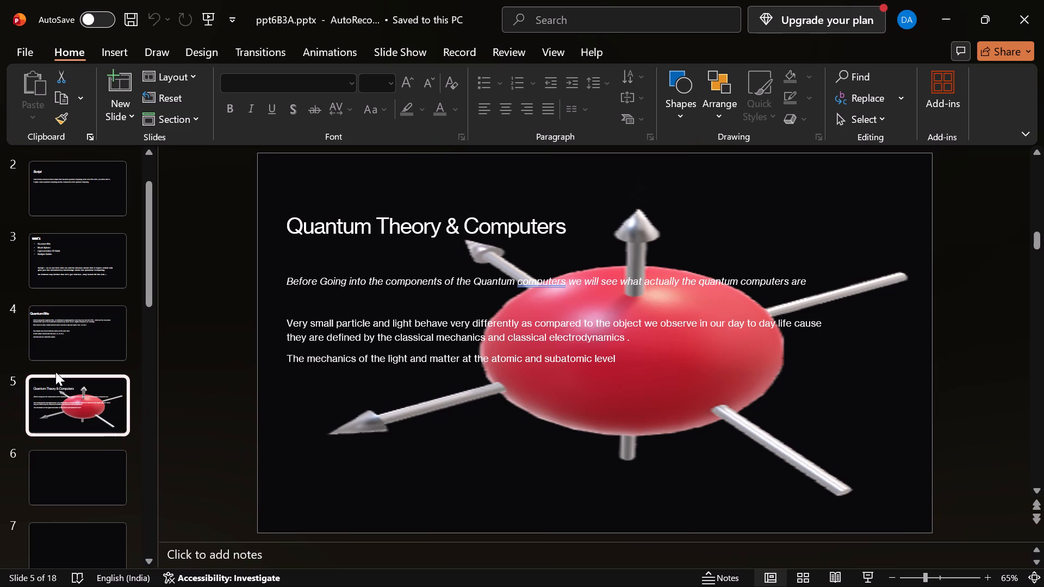
left_click(84, 314)
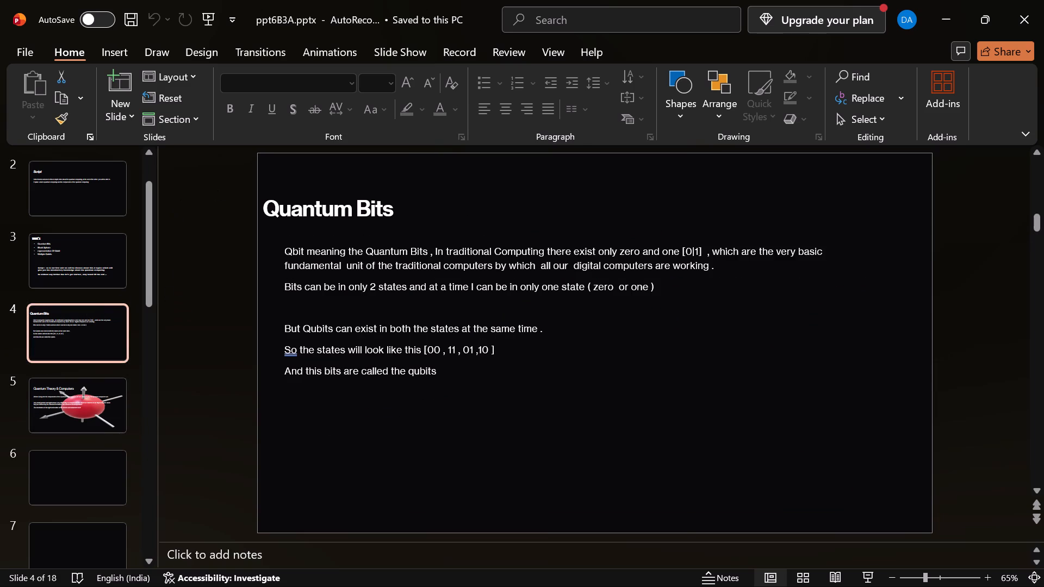
left_click(82, 267)
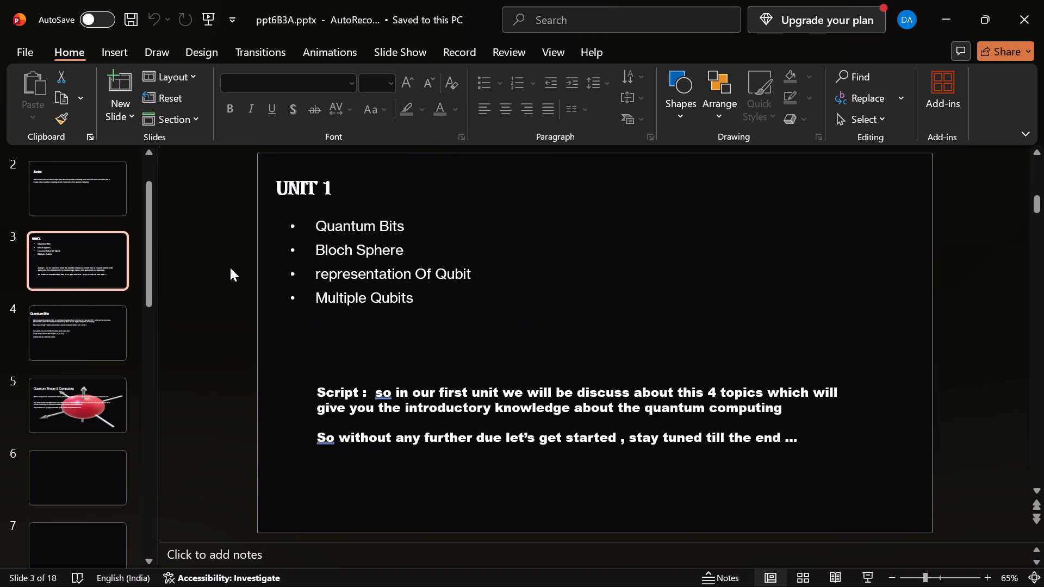
left_click(421, 356)
left_click(586, 347)
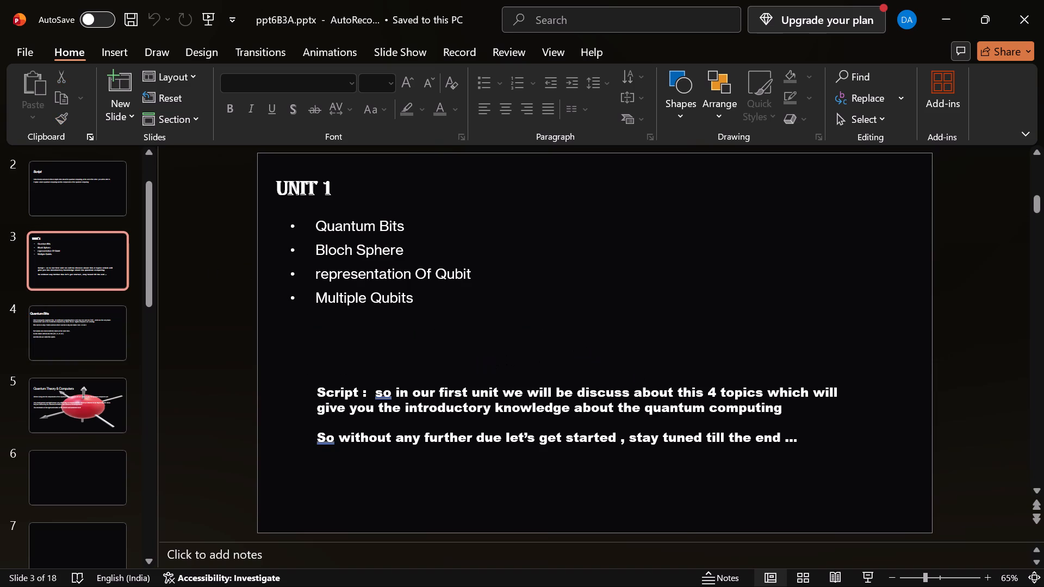
double_click(726, 442)
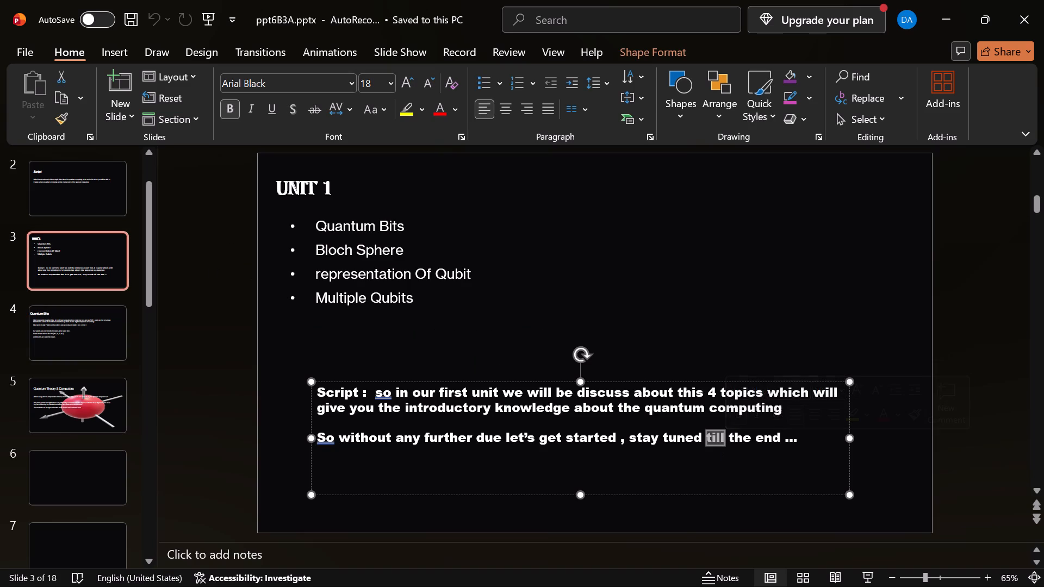
left_click(618, 501)
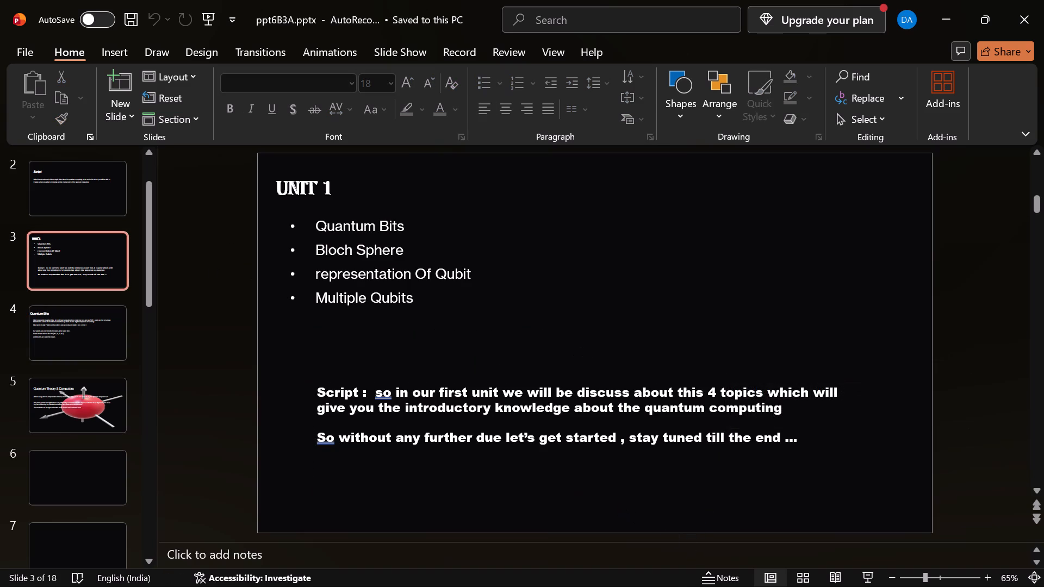
left_click(69, 346)
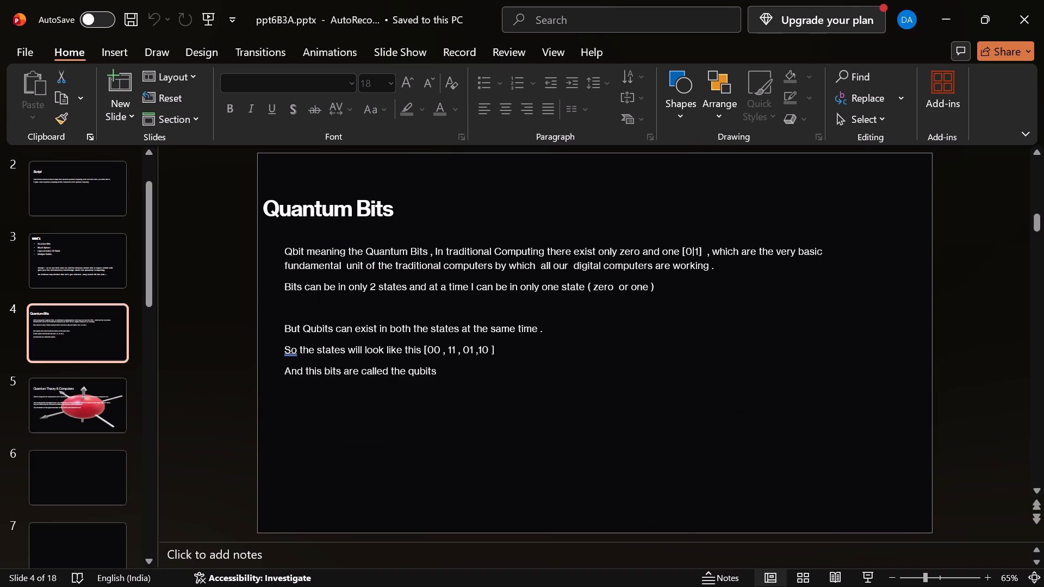
left_click(368, 355)
left_click(109, 424)
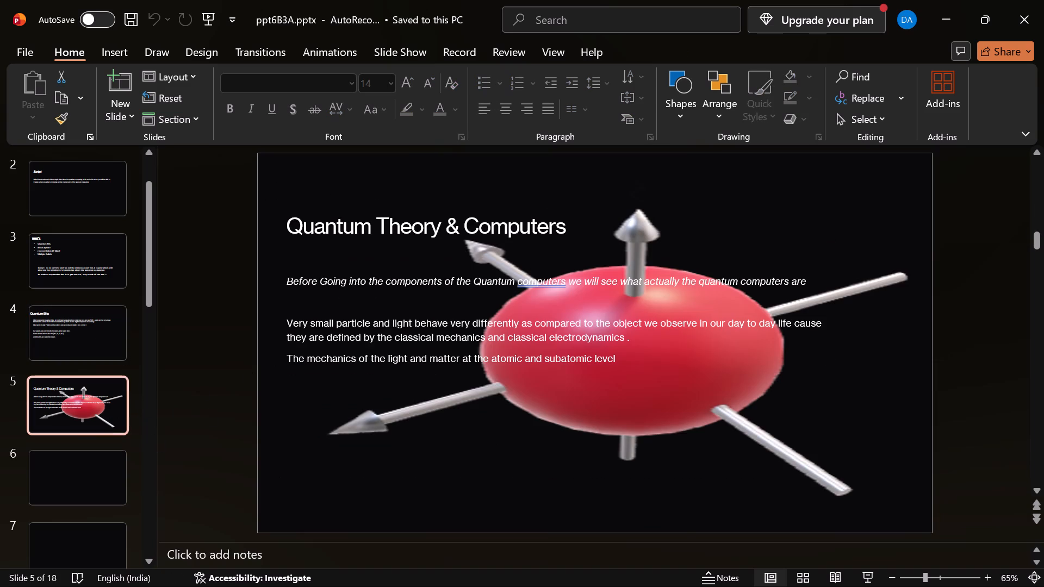
left_click(59, 326)
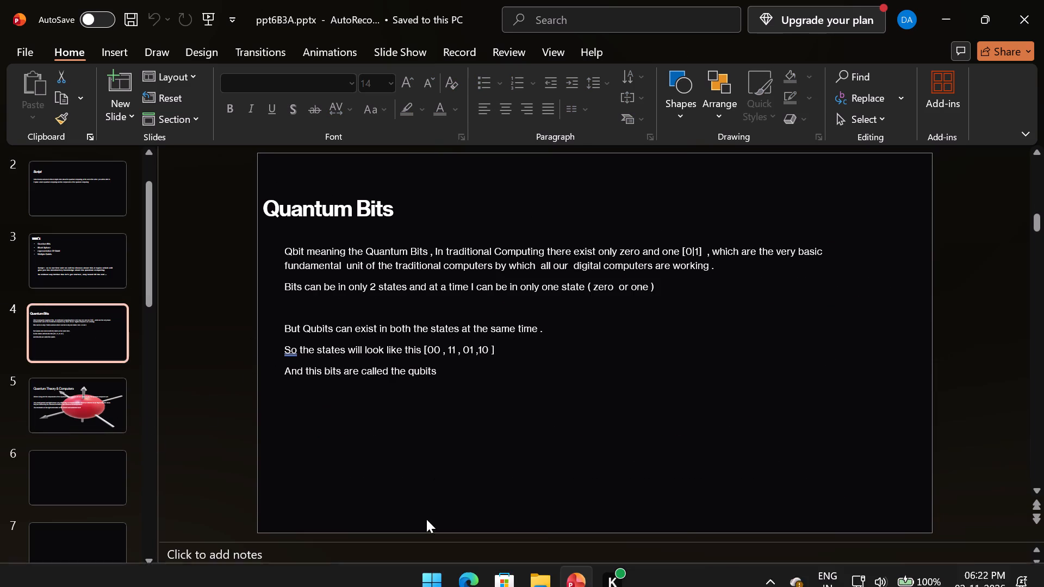
Switch back to the Edge window with the QC_7th Sem_AI class stream.
left_click(465, 569)
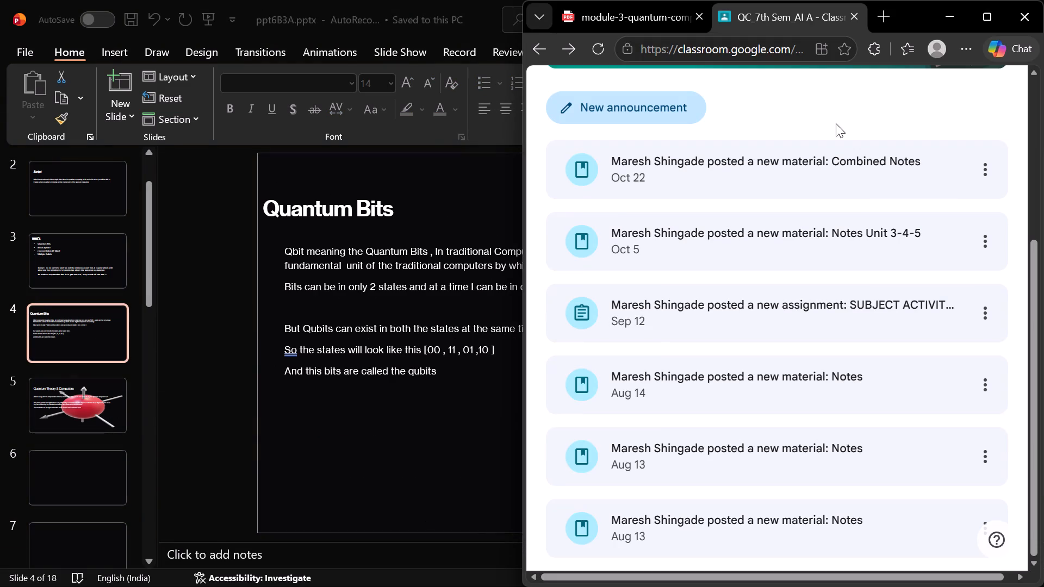
Bring up the module-3 quantum computing PDF and arrange its window side by side with the PowerPoint presentation.
left_click(629, 18)
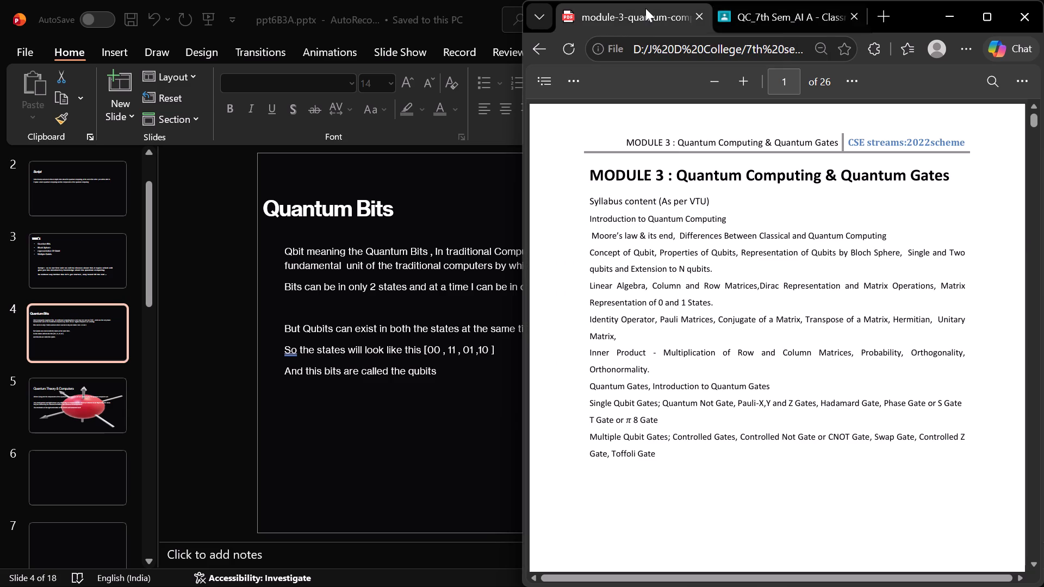
left_click(880, 39)
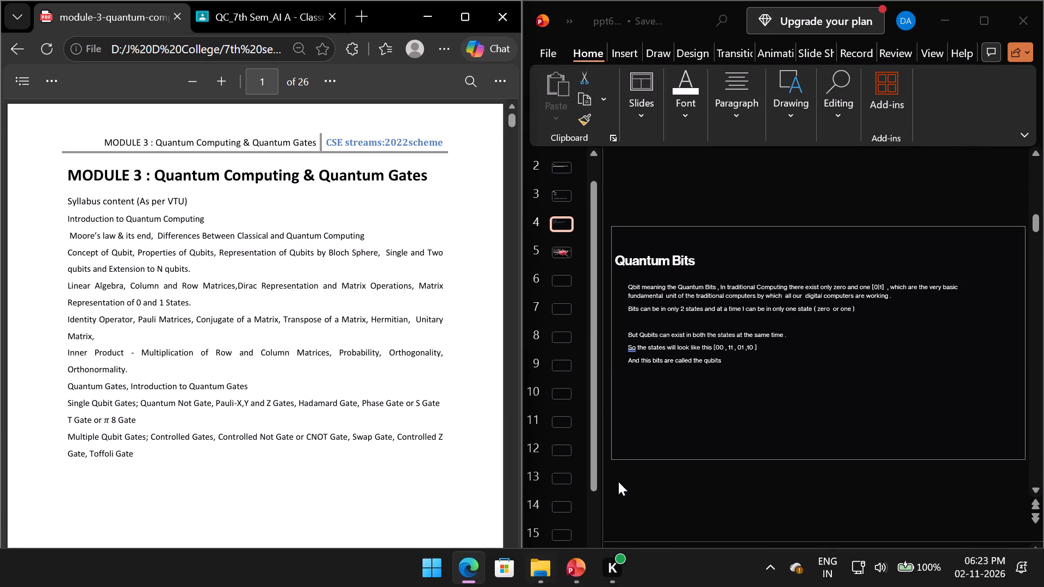
scroll(258, 295, "up", 3)
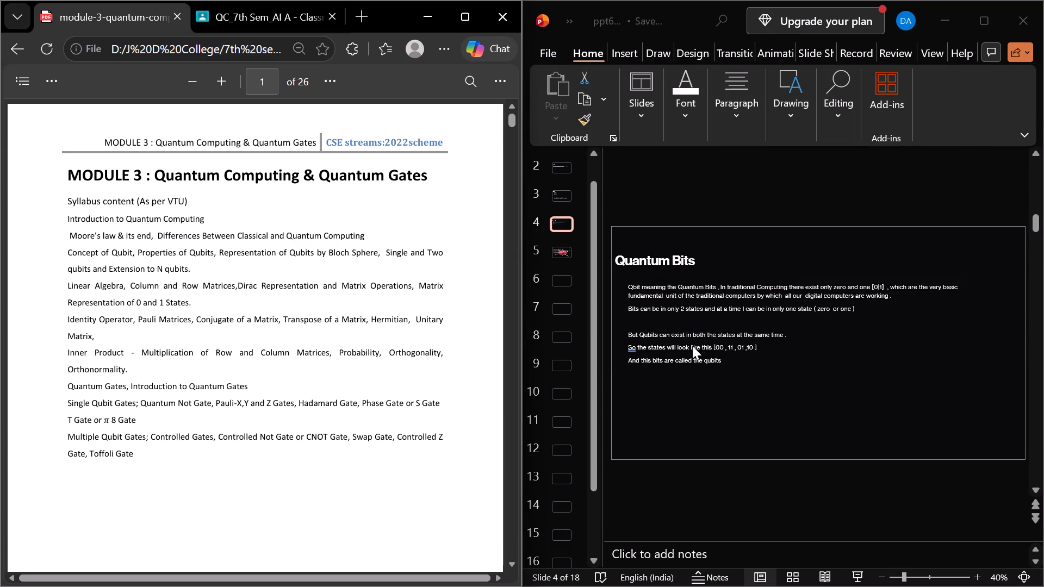
left_click(693, 362)
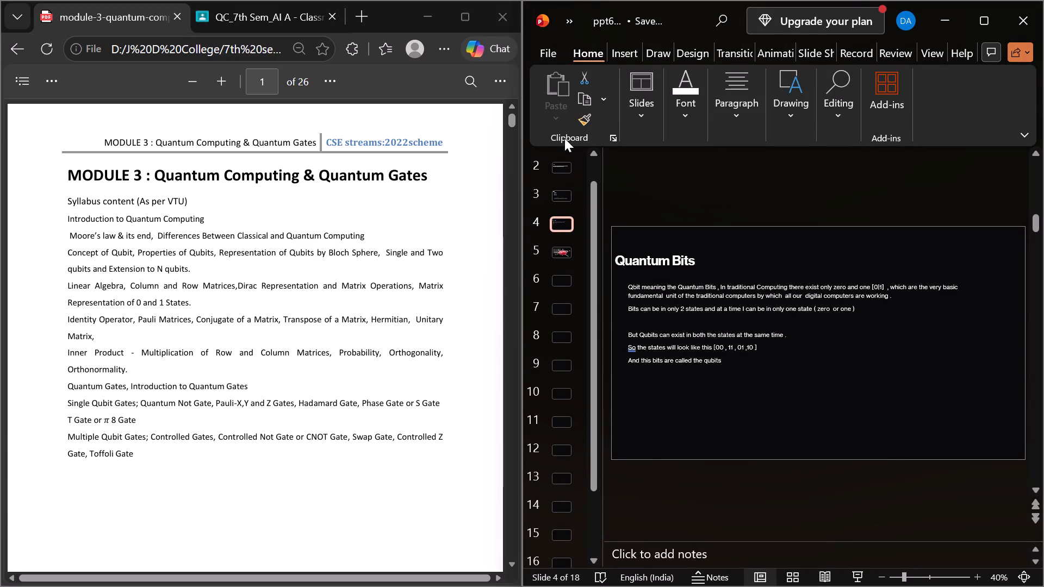
left_click(692, 358)
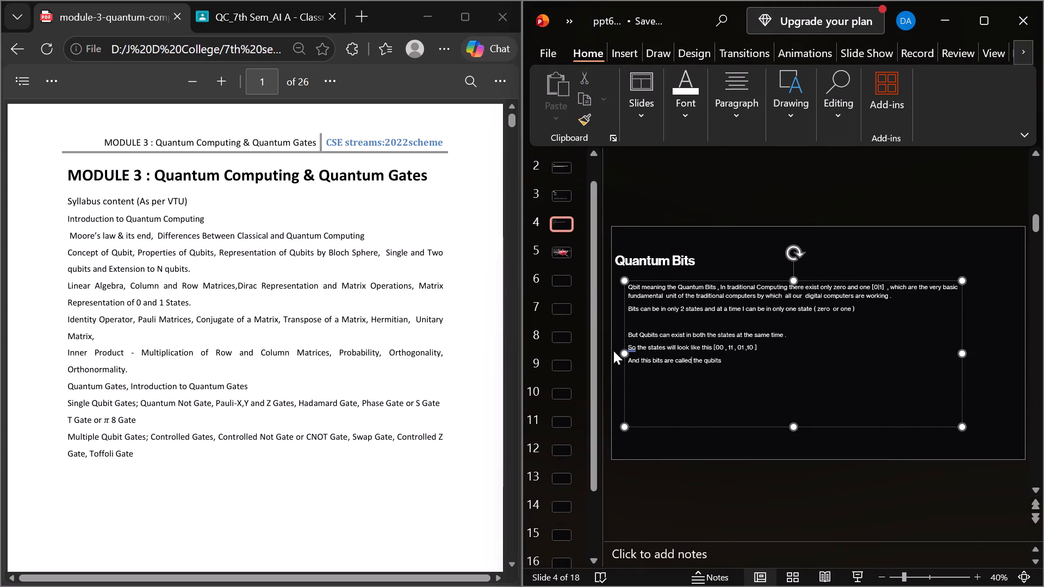
scroll(98, 227, "up", 2)
Read the syllabus content on page 1 of the Module 3 PDF, focusing on Moore's law and the qubit topics.
left_click_drag(91, 243, 146, 237)
left_click(198, 258)
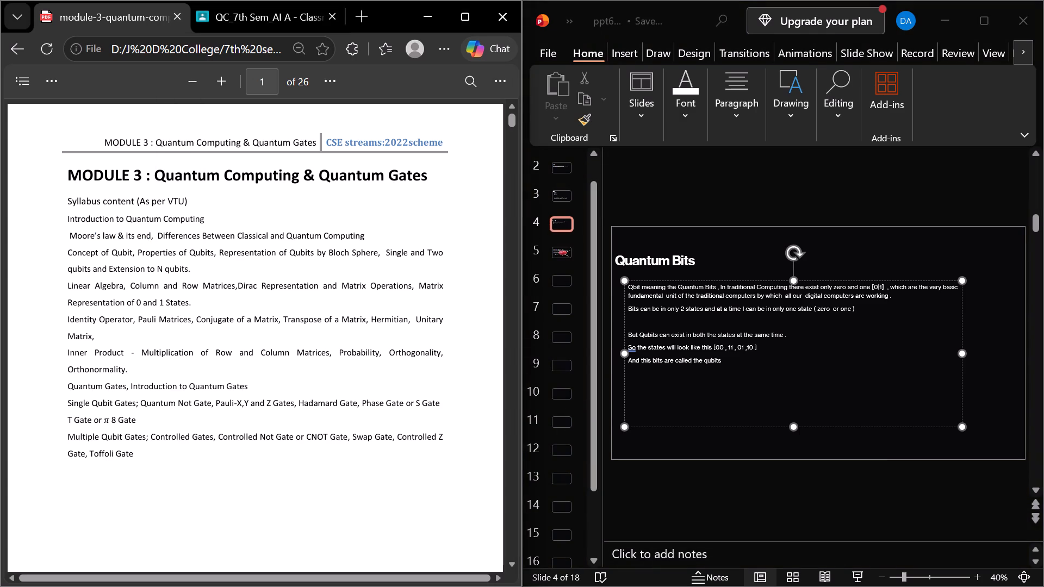
left_click_drag(213, 241, 285, 247)
left_click(331, 268)
left_click(80, 261)
left_click_drag(105, 251, 203, 257)
left_click(272, 290)
left_click_drag(217, 253, 292, 253)
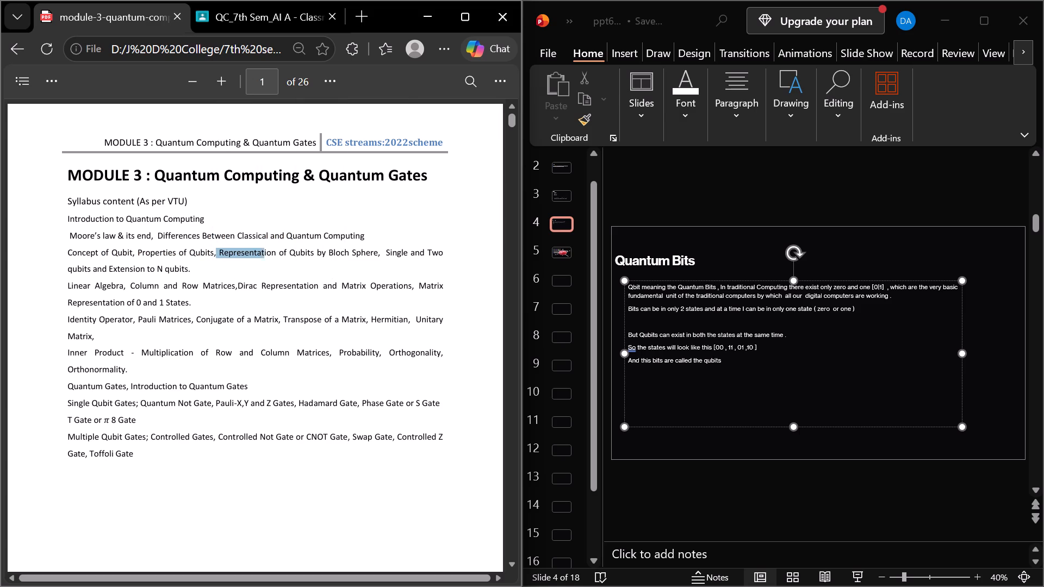
left_click_drag(292, 253, 352, 258)
left_click(353, 277)
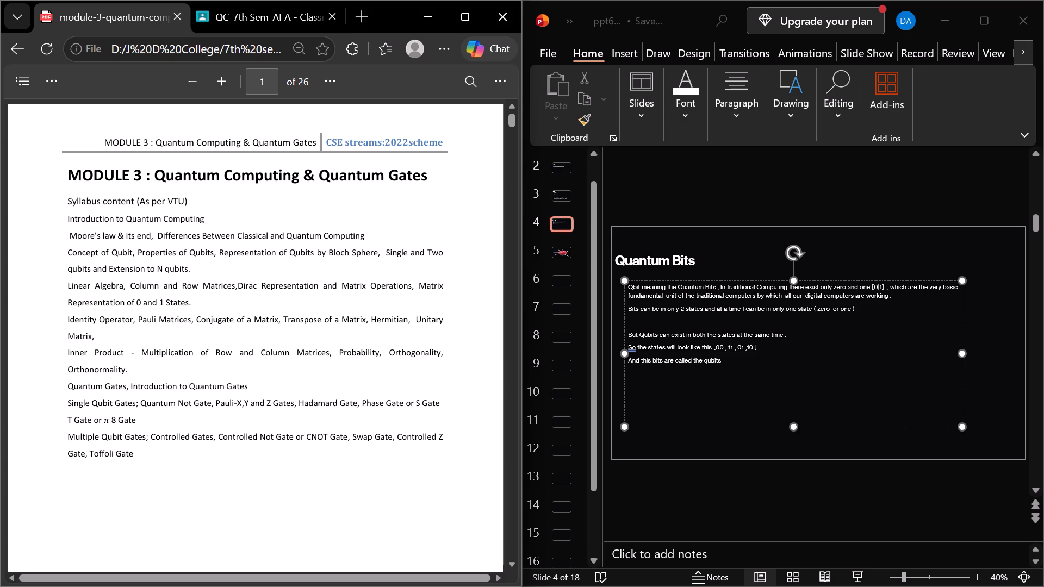
Read the Introduction section on page 2 of the PDF, covering quantum computing and quantum physics.
scroll(202, 352, "down", 2)
scroll(285, 288, "down", 5)
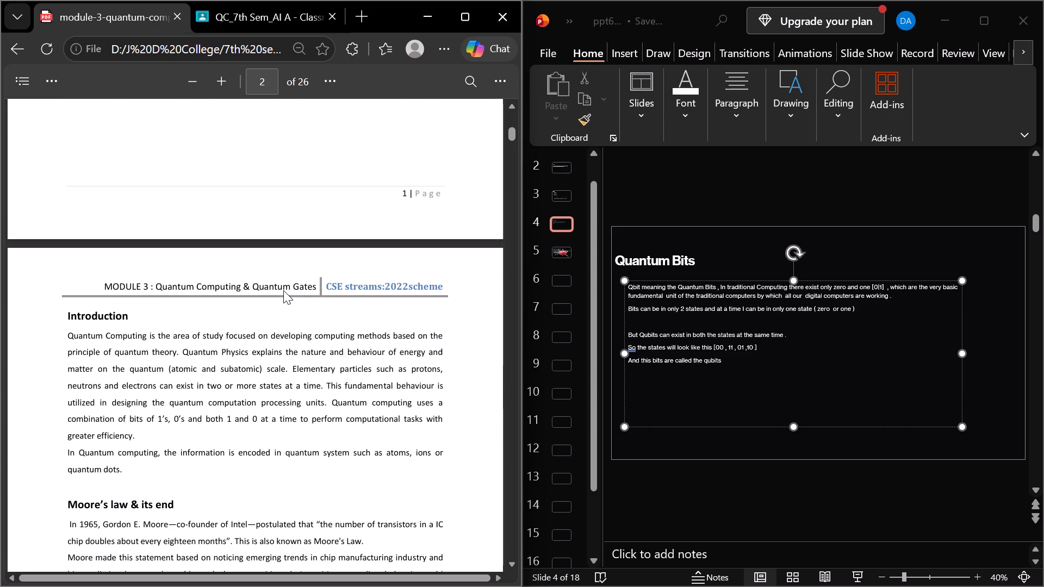
scroll(276, 292, "down", 2)
left_click_drag(63, 161, 204, 173)
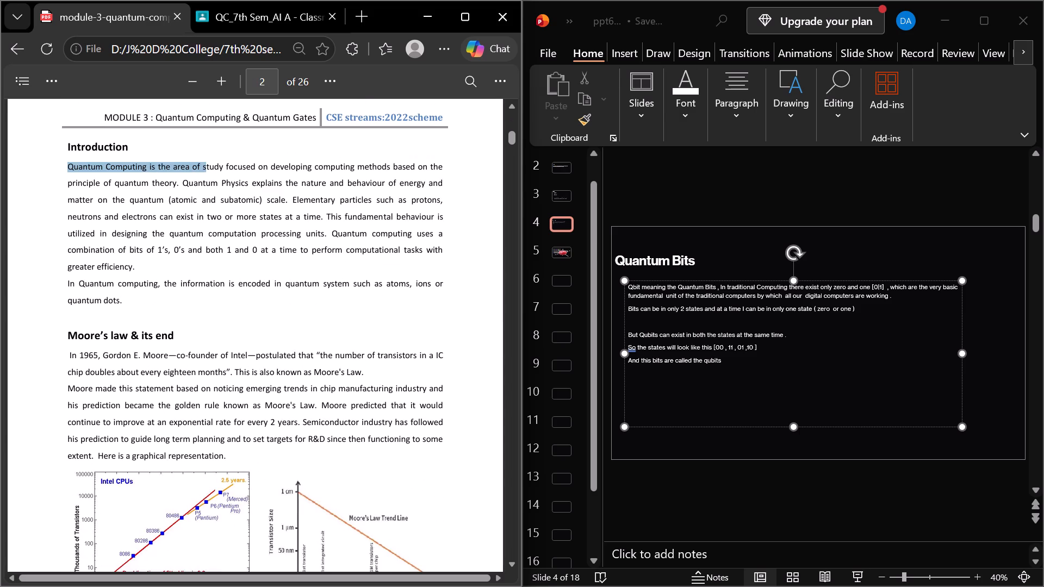
left_click_drag(204, 173, 208, 173)
left_click(210, 220)
left_click(234, 198)
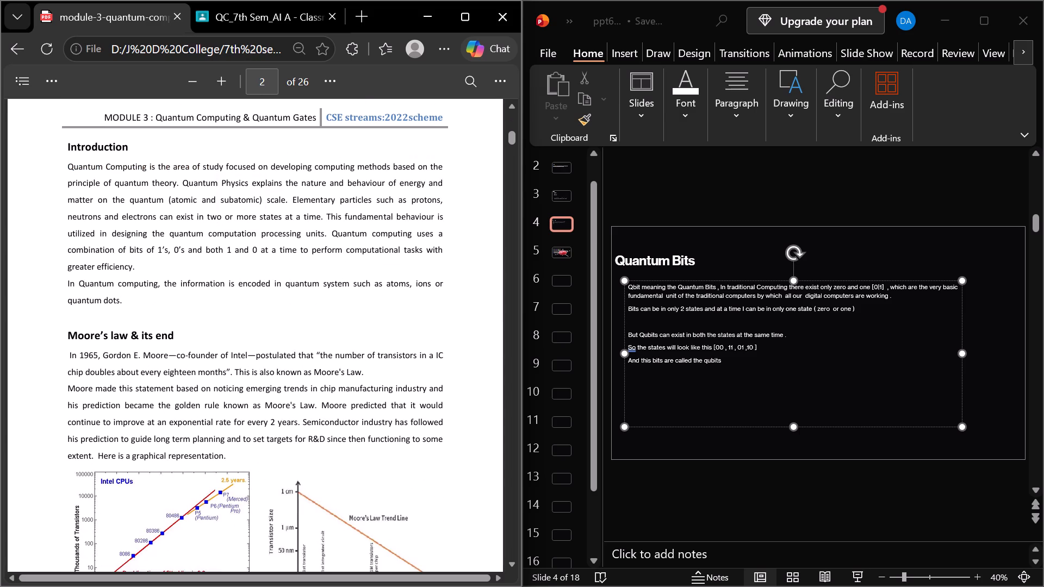
left_click_drag(293, 169, 391, 174)
left_click(336, 209)
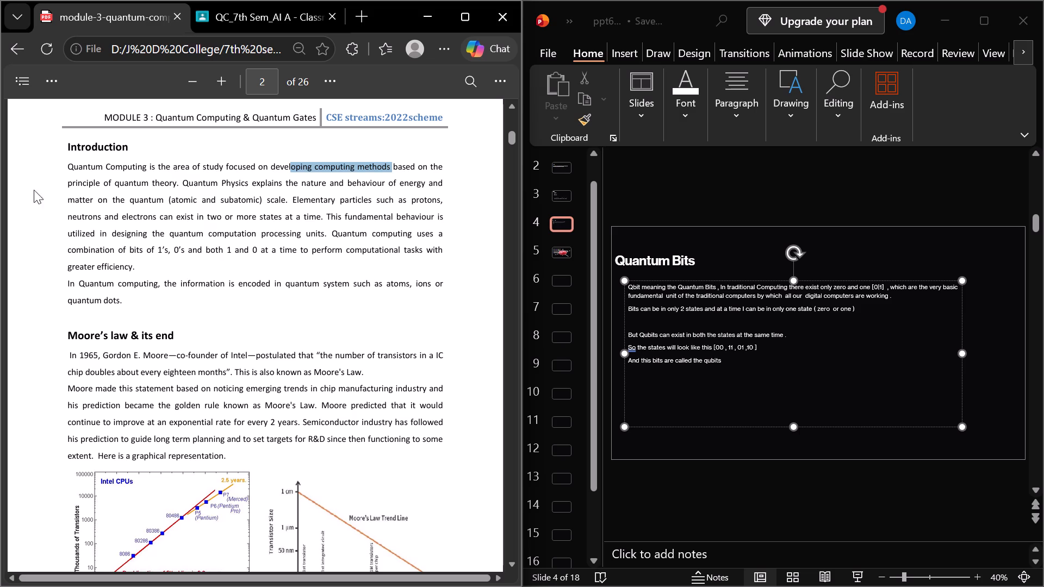
left_click_drag(87, 180, 122, 188)
left_click(123, 188)
left_click(163, 213)
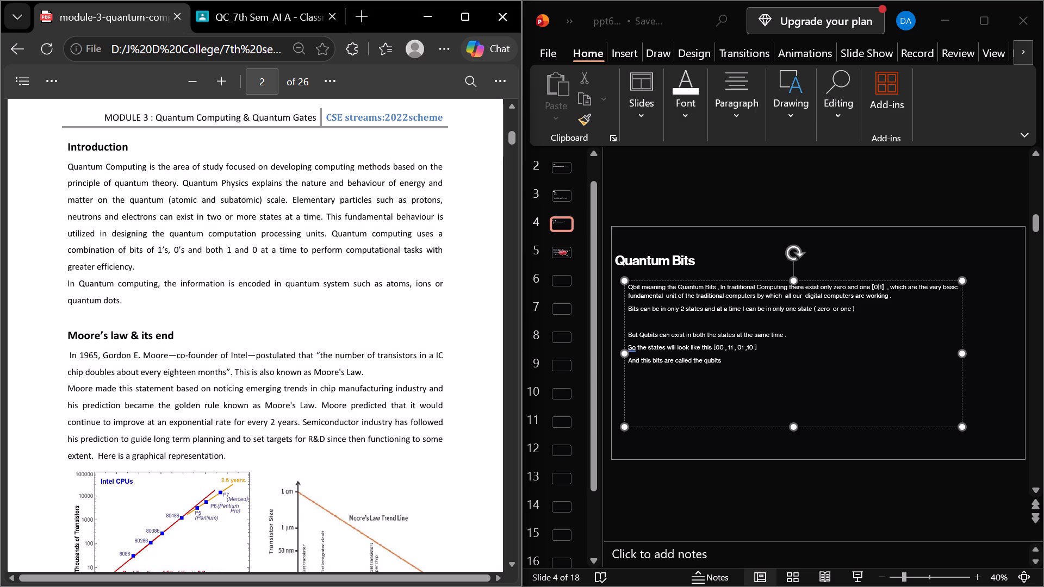
left_click_drag(182, 182, 281, 180)
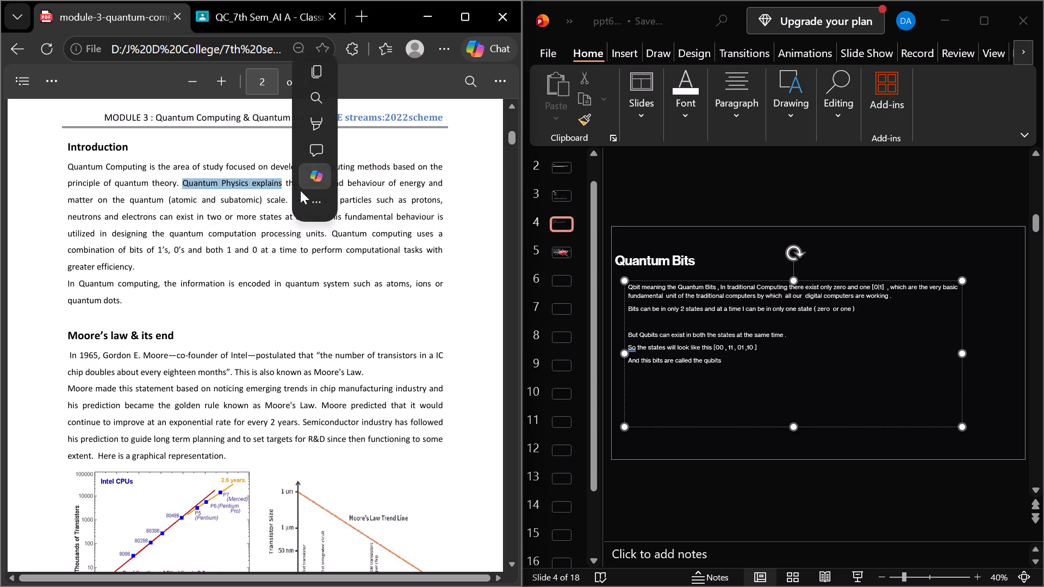
left_click(281, 244)
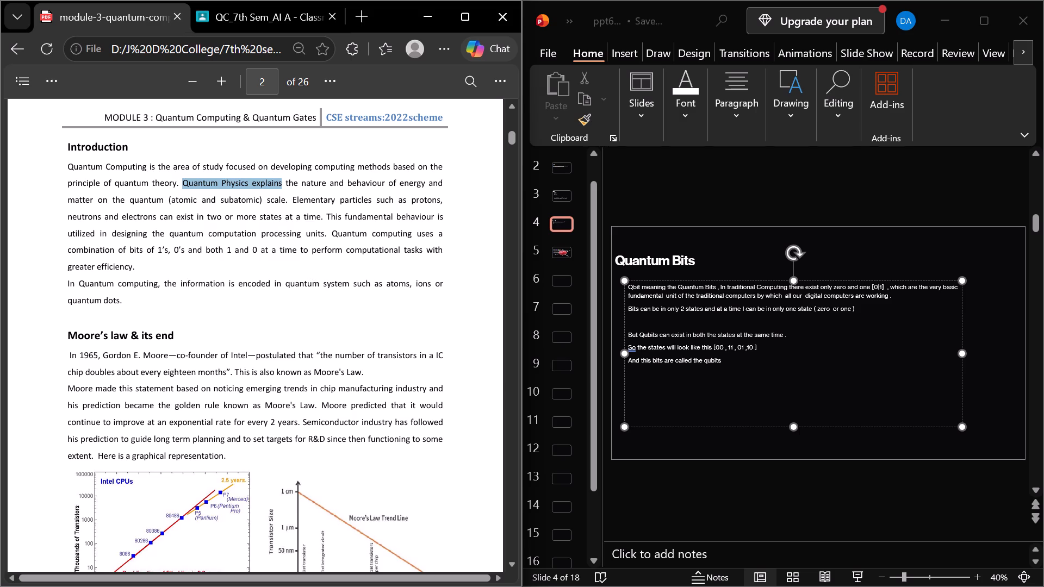
left_click_drag(290, 209, 337, 201)
left_click(314, 235)
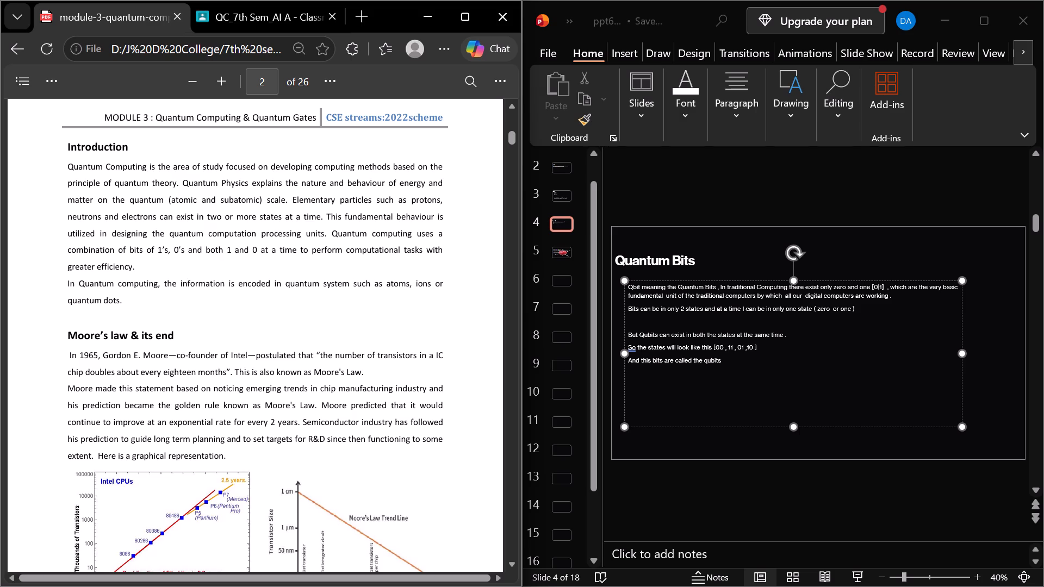
Title the empty slide 6 "Moore's Law & its end", after the next section heading in the PDF.
scroll(238, 301, "down", 2)
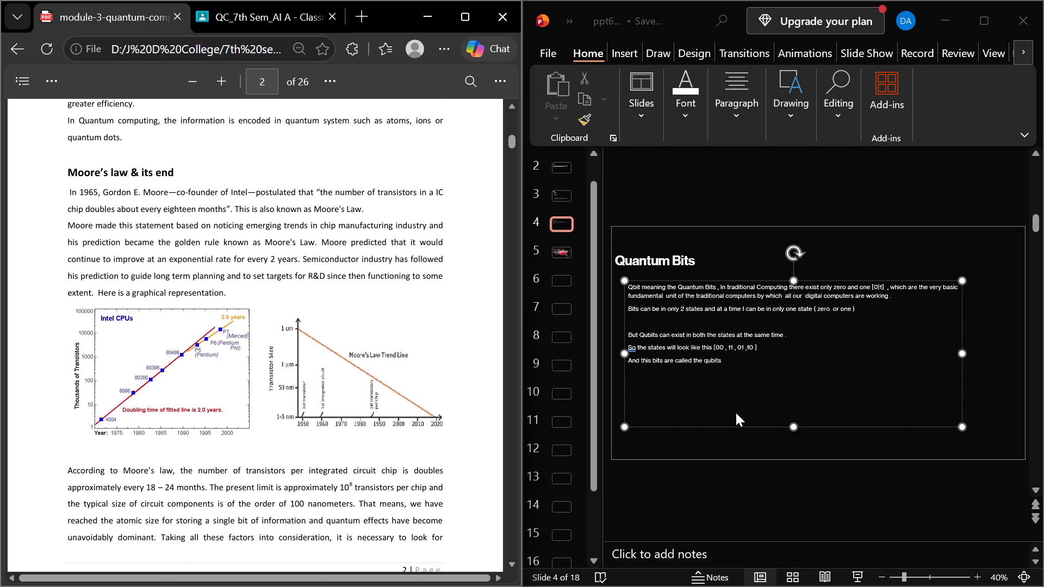
left_click(679, 360)
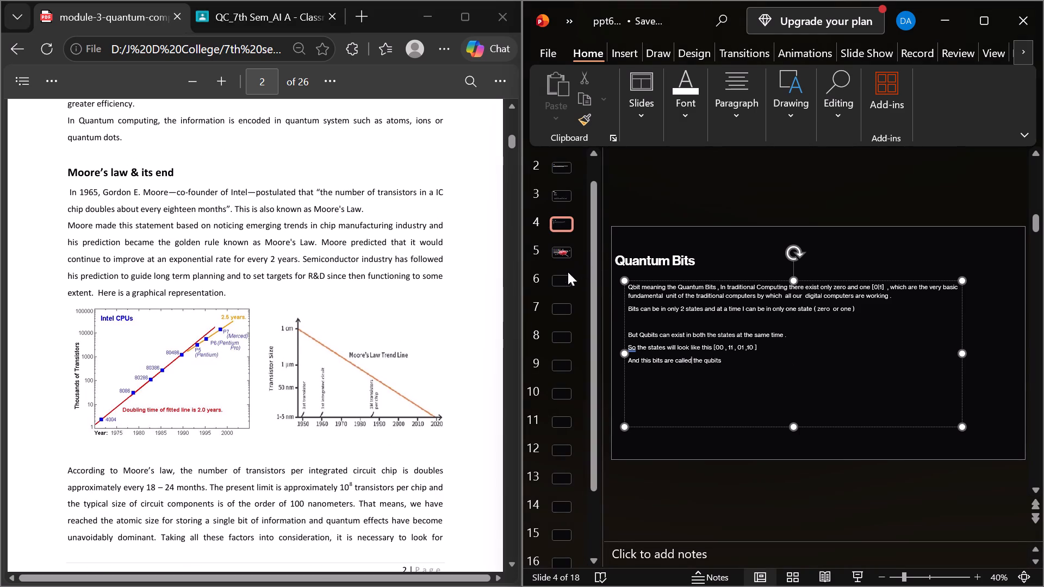
left_click(558, 282)
left_click(737, 288)
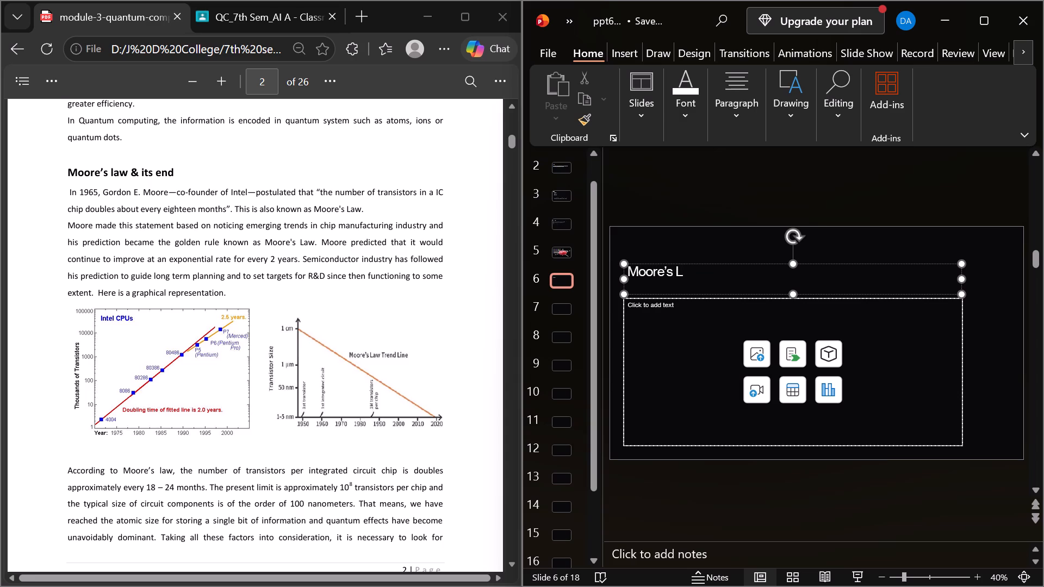
type("aw")
key("space")
type("&")
key("space")
type("its end")
key("space")
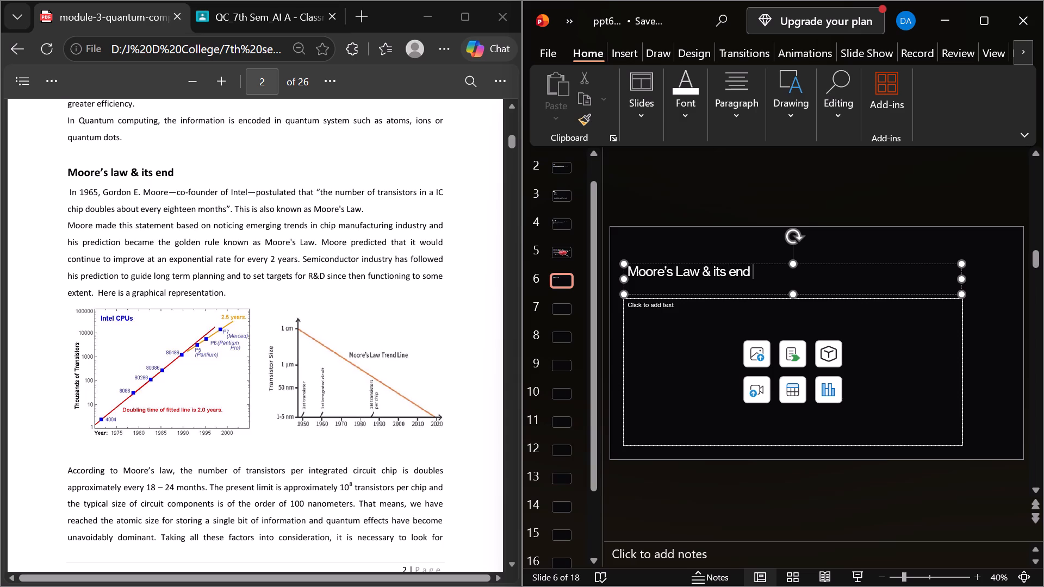
Enter the body text "Moore's law : the transistors in a ic chip doubles about every eighteen months ." on slide 6.
left_click(98, 191)
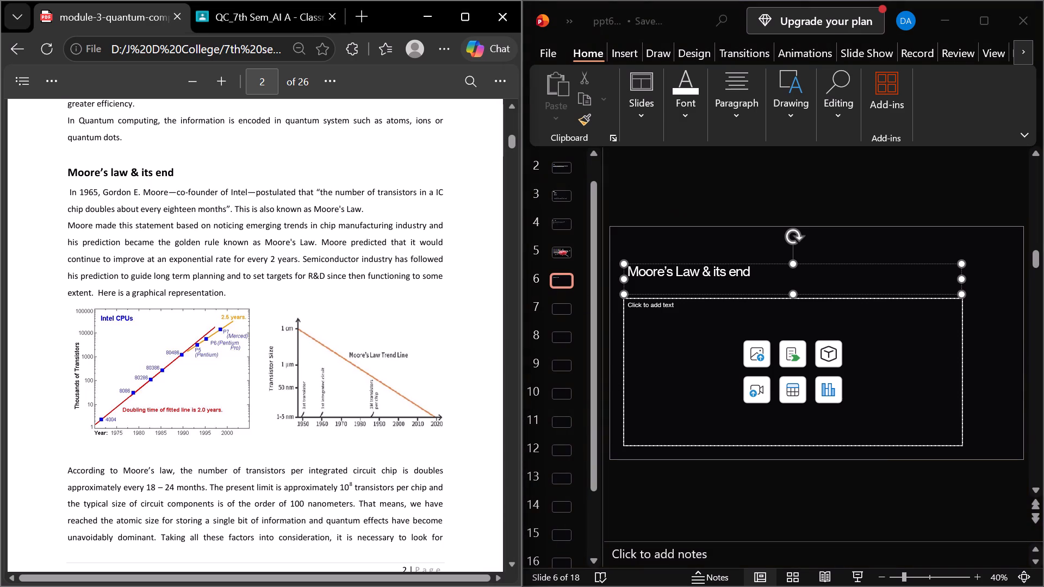
left_click(700, 319)
double_click(684, 310)
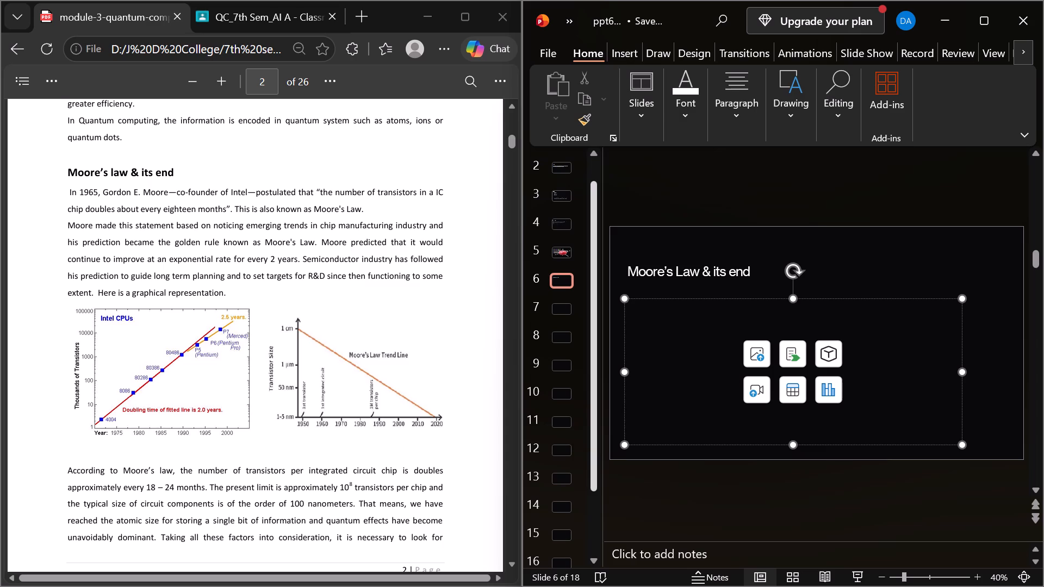
left_click(688, 320)
type("moore")
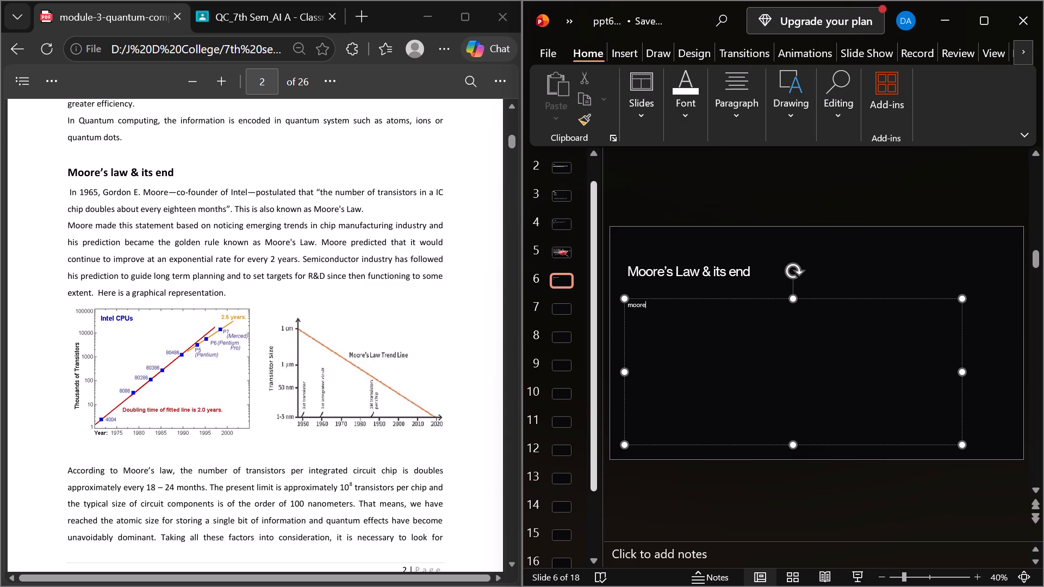
type("'s law : the")
key("space")
type("tra")
type("nsi")
type("stors")
key("space")
type("in a ic a")
key("BackSpace")
type("chip")
key("space")
type("doubbles")
key("space")
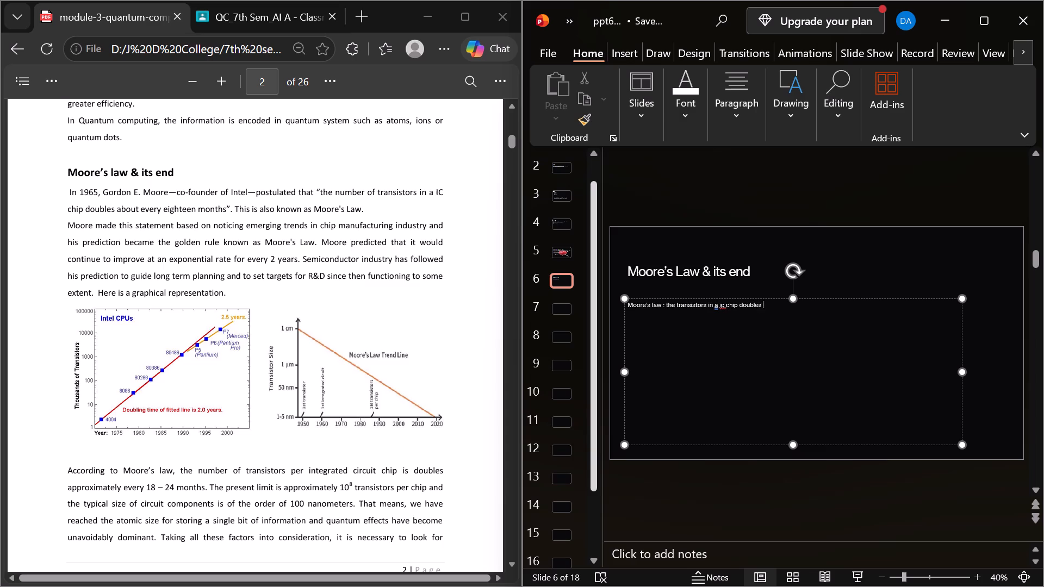
type("about every eight")
type("een months")
key("space")
key("period")
Read the rest of the "Moore's law & its end" section on page 2 of the PDF, including the paragraph below the graphs.
left_click_drag(86, 227, 127, 222)
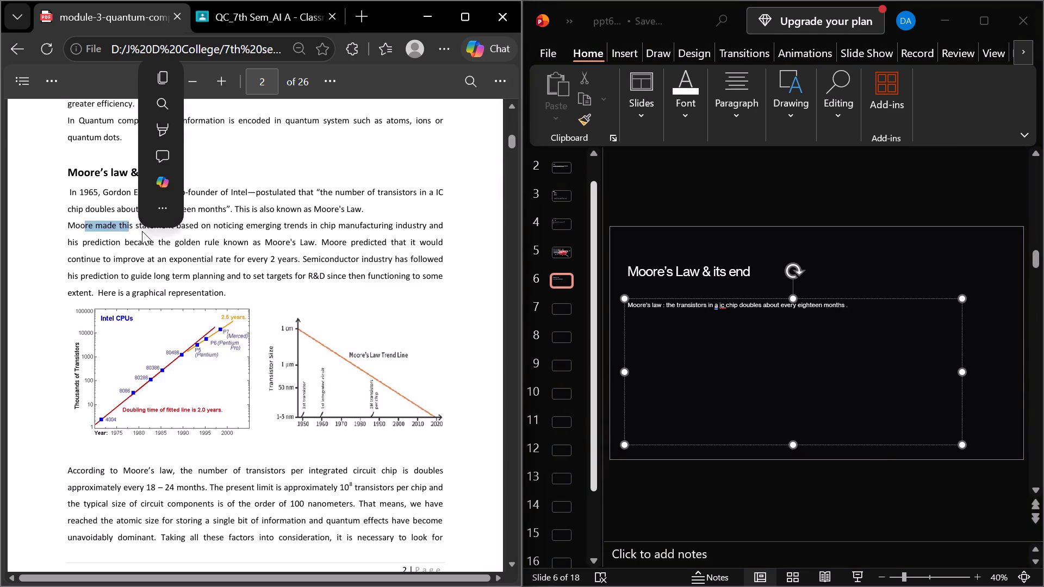
left_click(143, 232)
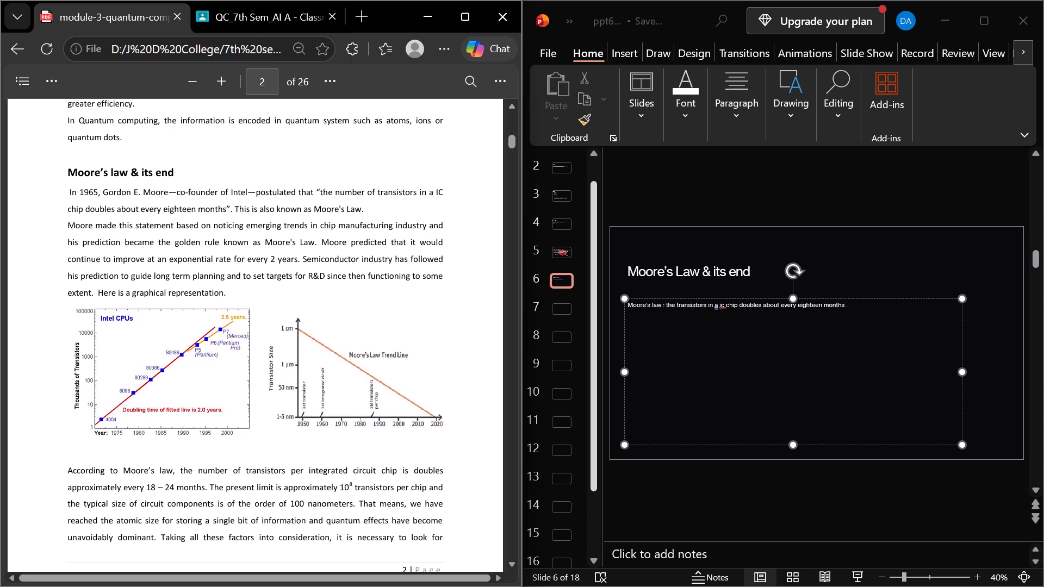
left_click_drag(153, 262, 205, 262)
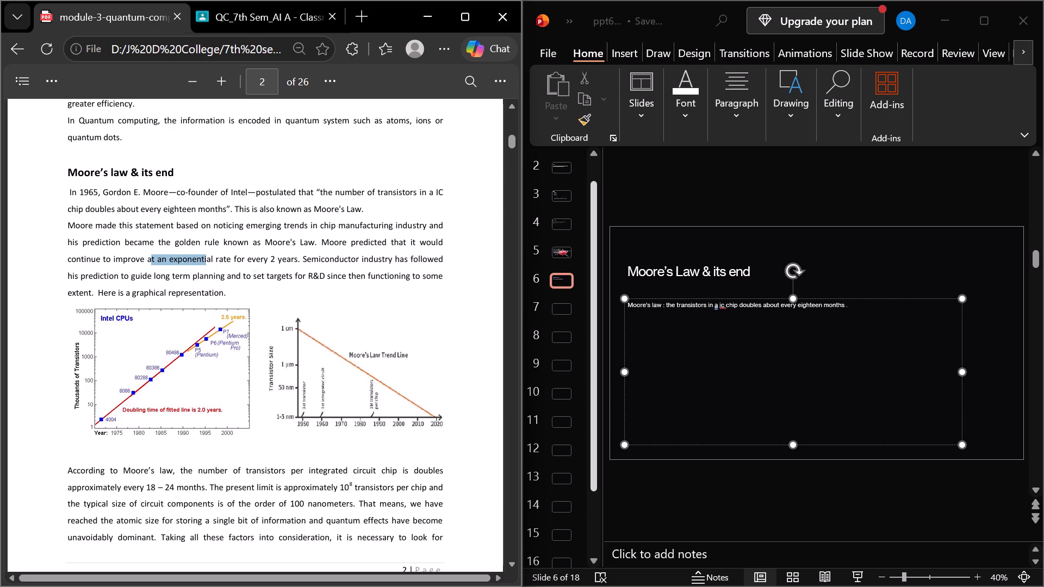
left_click(305, 286)
left_click_drag(320, 264, 401, 258)
left_click(259, 273)
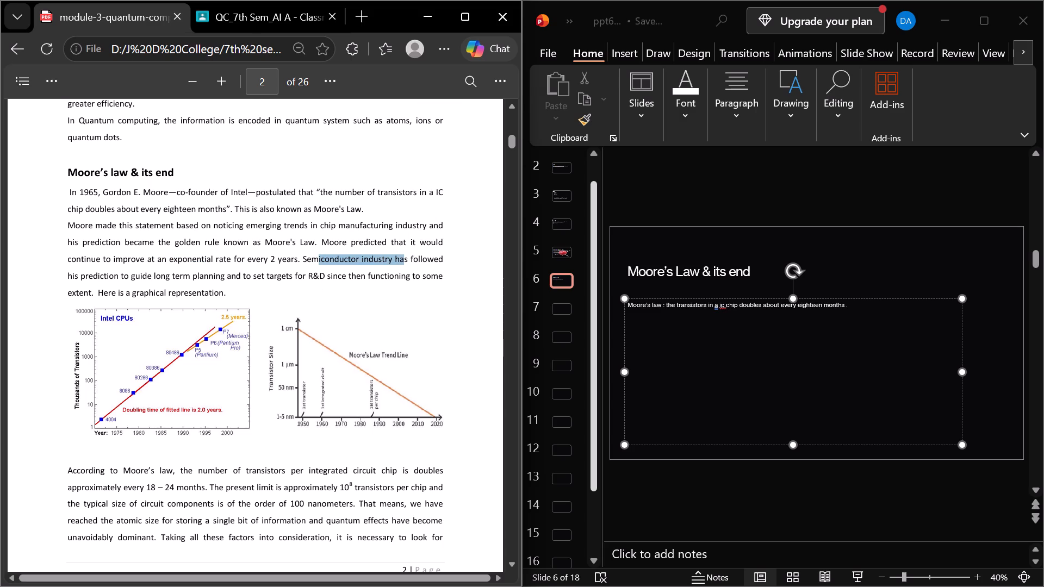
left_click_drag(150, 271, 208, 271)
left_click(227, 289)
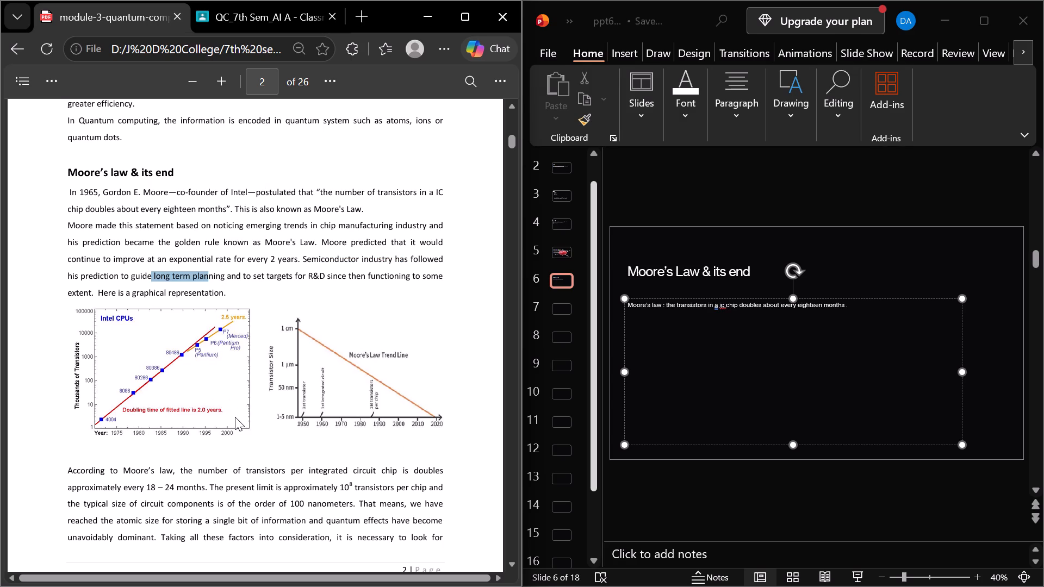
scroll(235, 417, "down", 3)
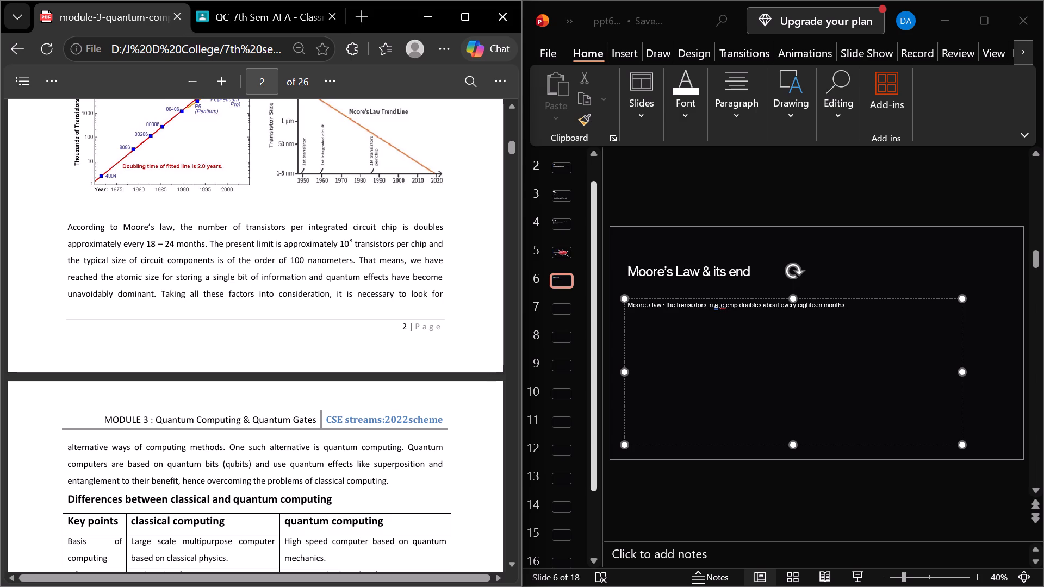
Examine the "Differences between classical and quantum computing" section and its comparison table on page 3 of the PDF.
scroll(257, 316, "down", 2)
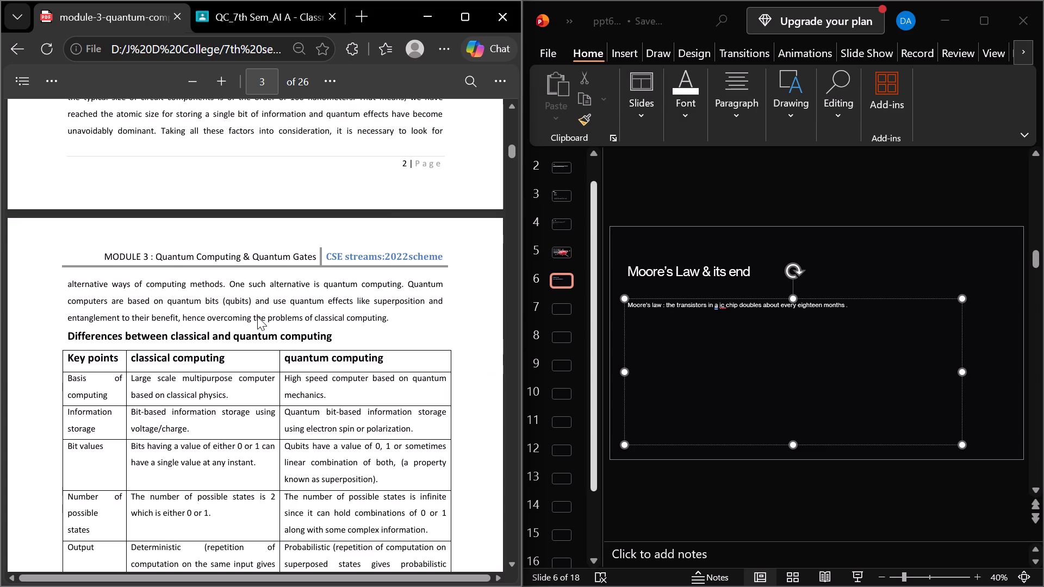
scroll(207, 355, "down", 1)
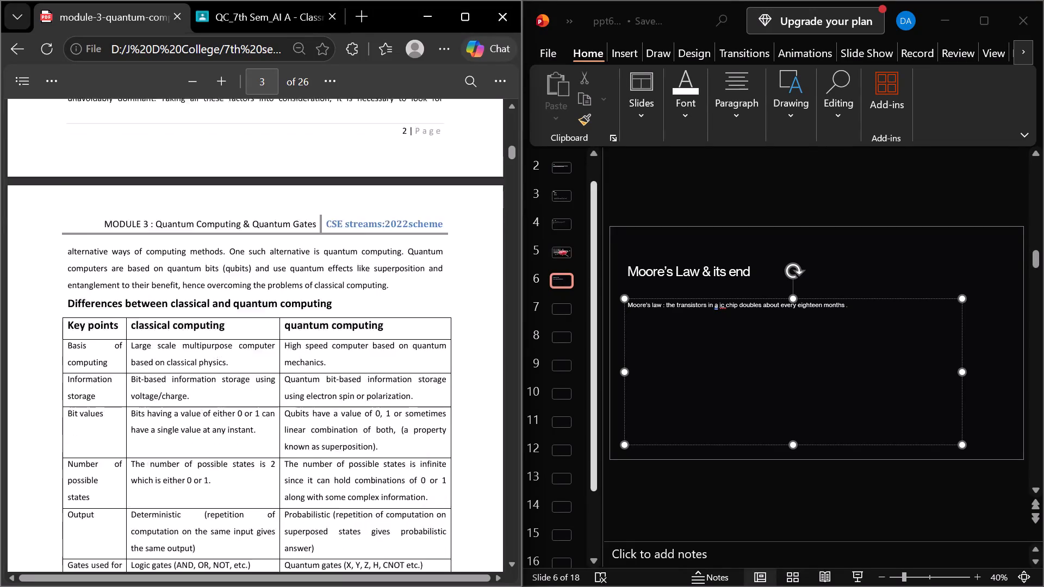
scroll(207, 355, "down", 1)
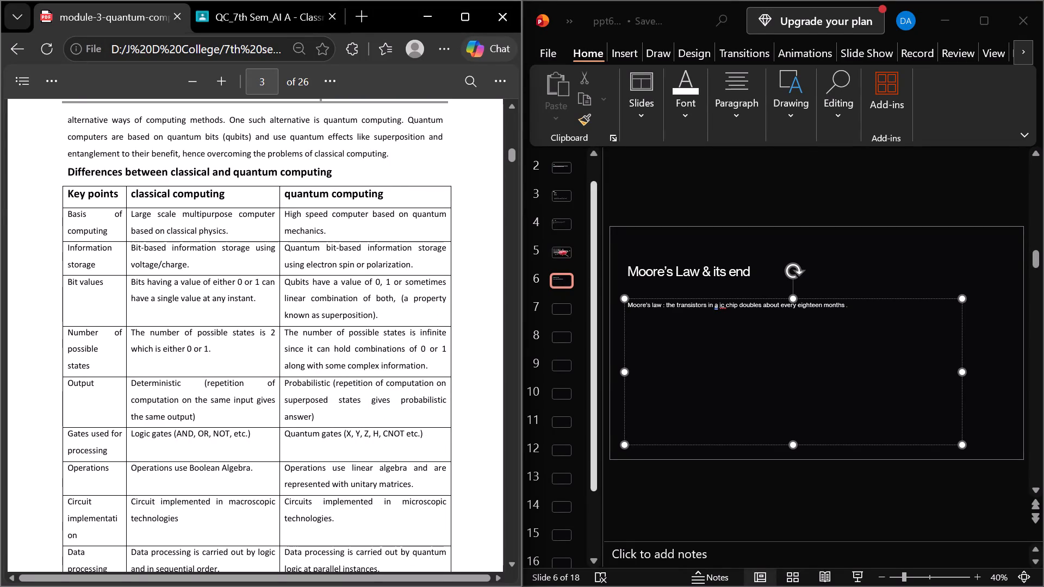
left_click_drag(101, 176, 139, 177)
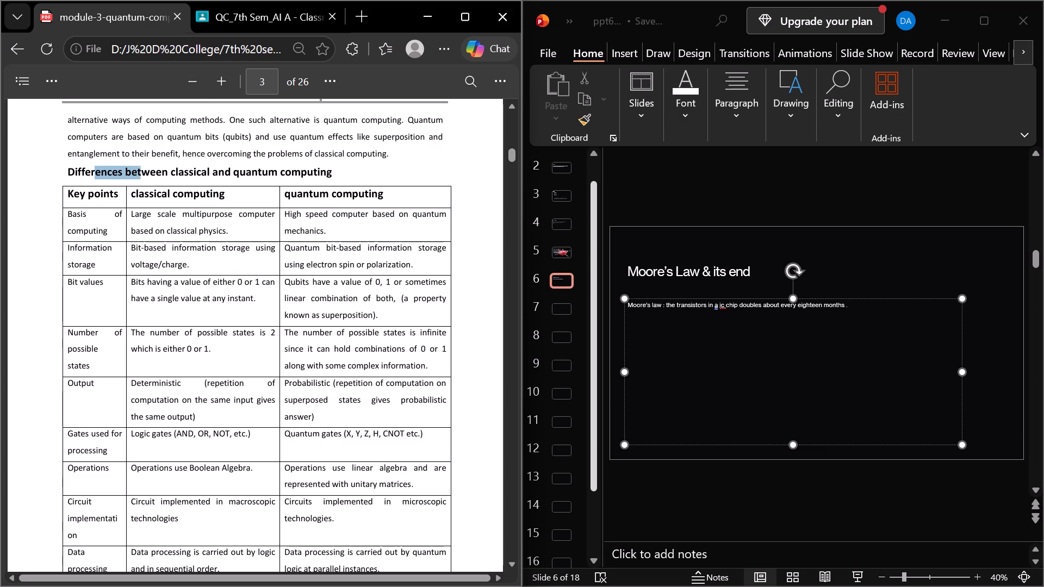
left_click_drag(139, 177, 142, 177)
left_click(341, 183)
scroll(144, 215, "down", 1)
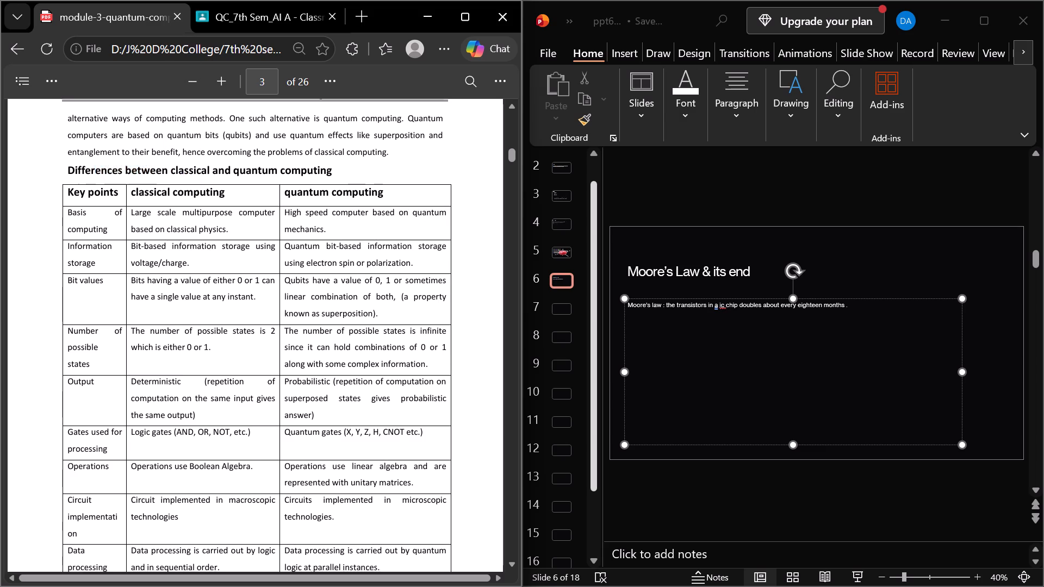
scroll(144, 215, "up", 1)
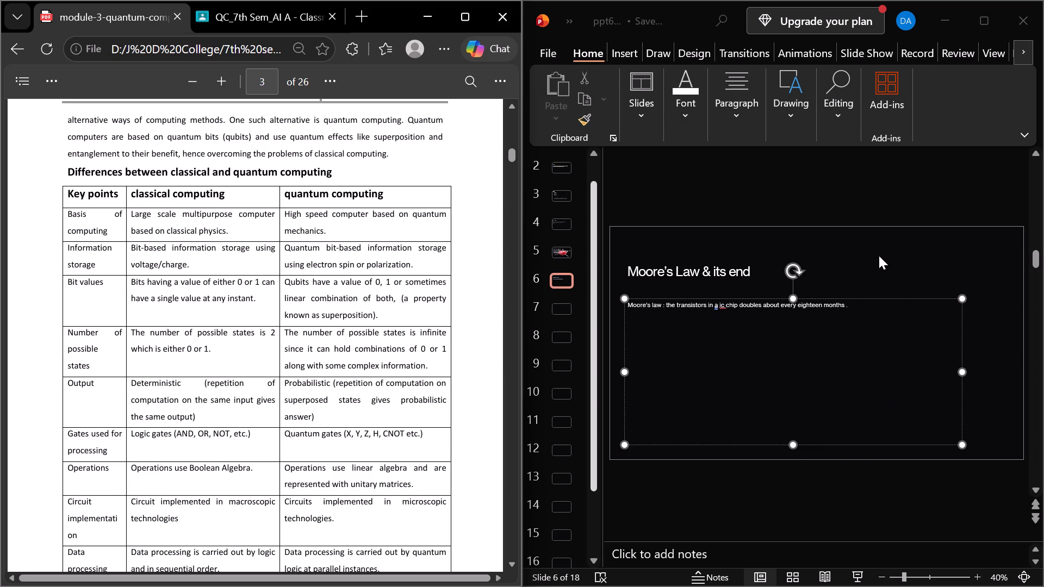
Enter "Classical" as the first word of the title on empty slide 7 in PowerPoint.
left_click(879, 254)
left_click(562, 303)
left_click(560, 309)
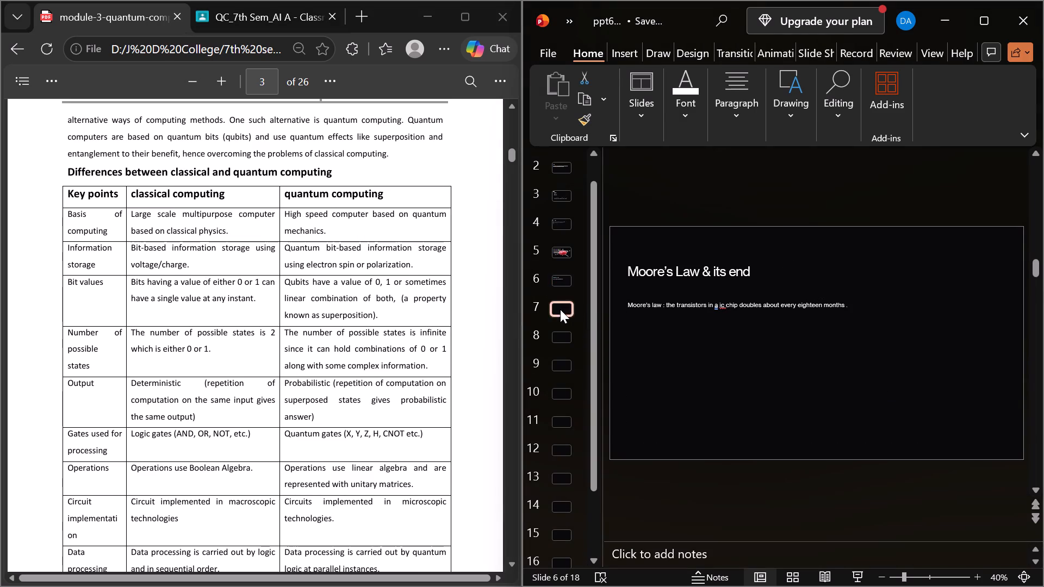
left_click(733, 273)
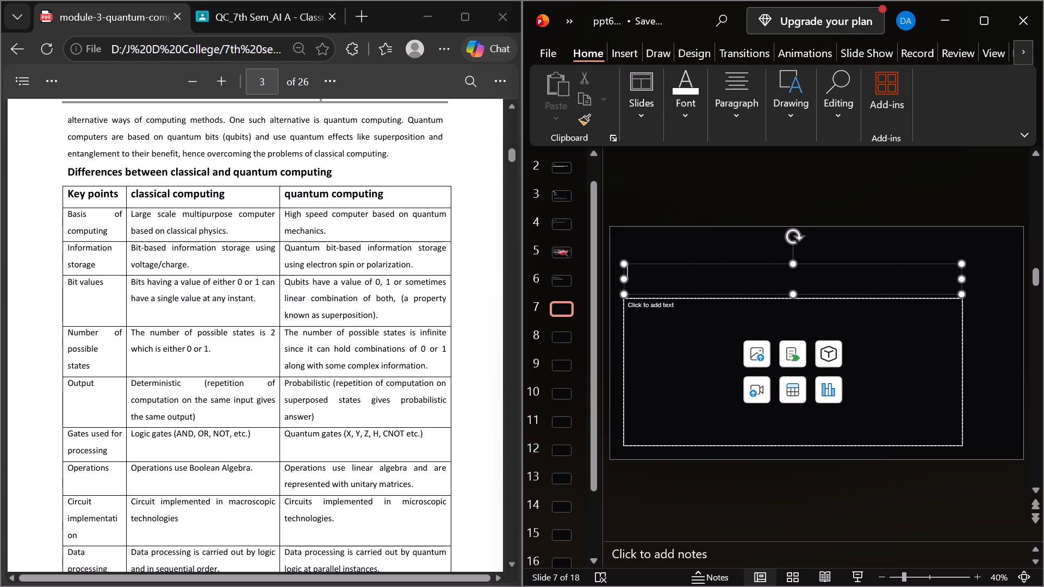
type("lassia")
key("BackSpace")
type("cal")
key("space")
key("BackSpace")
key("BackSpace")
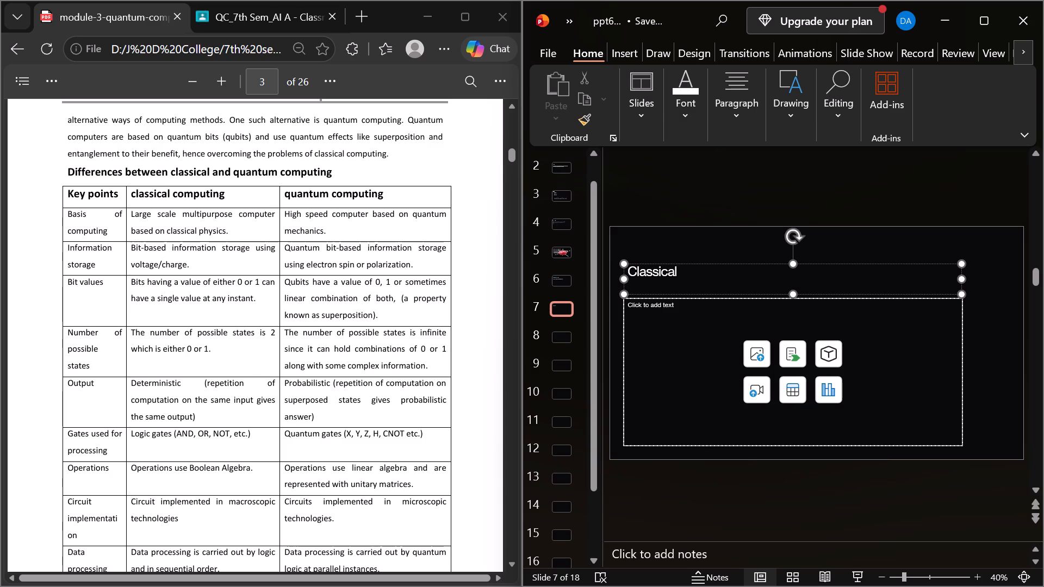
Insert a table with 3 columns and 10 rows in slide 7's content area, matching the PDF's comparison table.
left_click(789, 384)
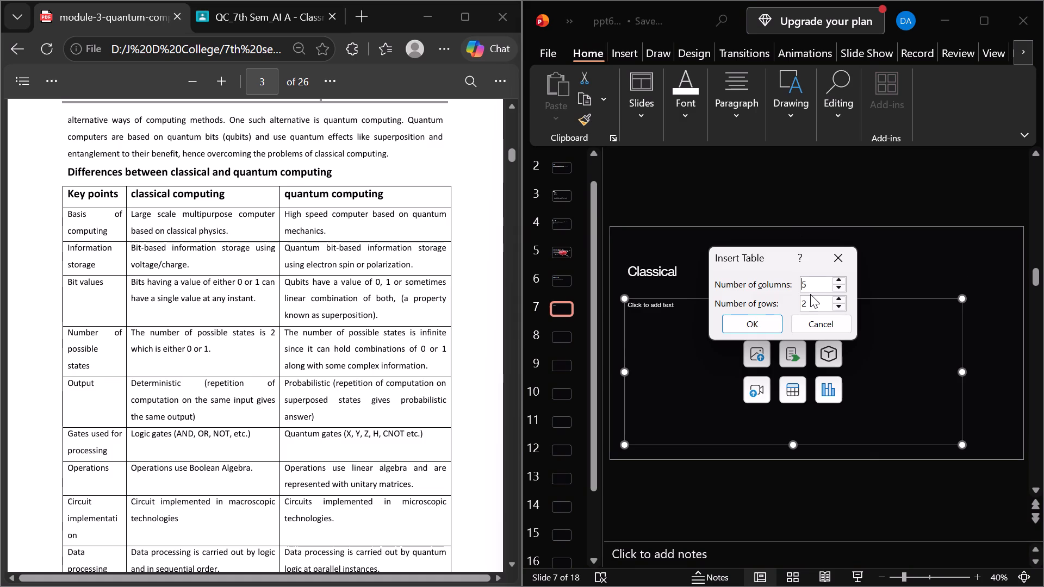
scroll(317, 430, "down", 3)
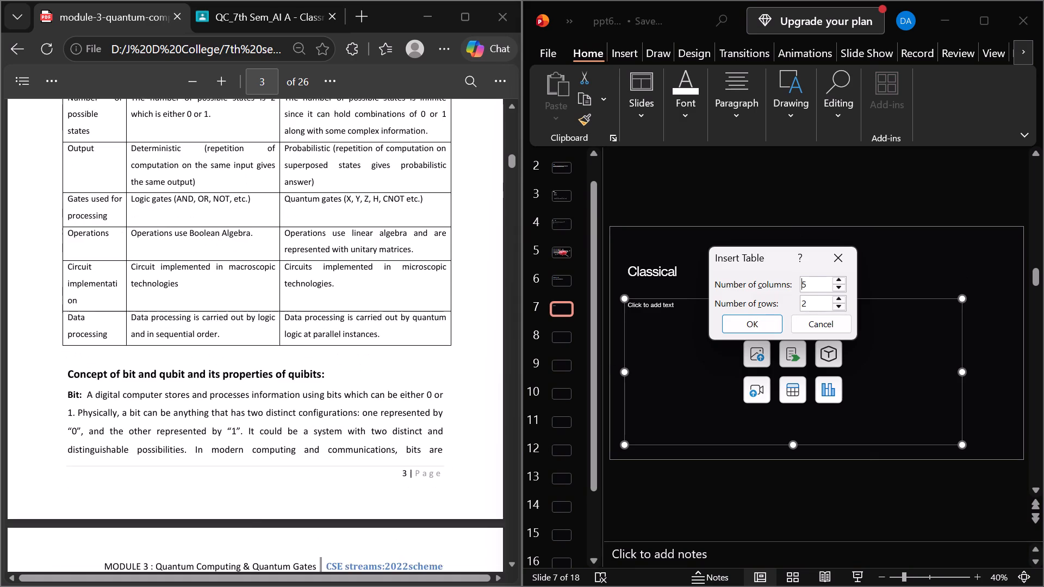
scroll(317, 430, "up", 1)
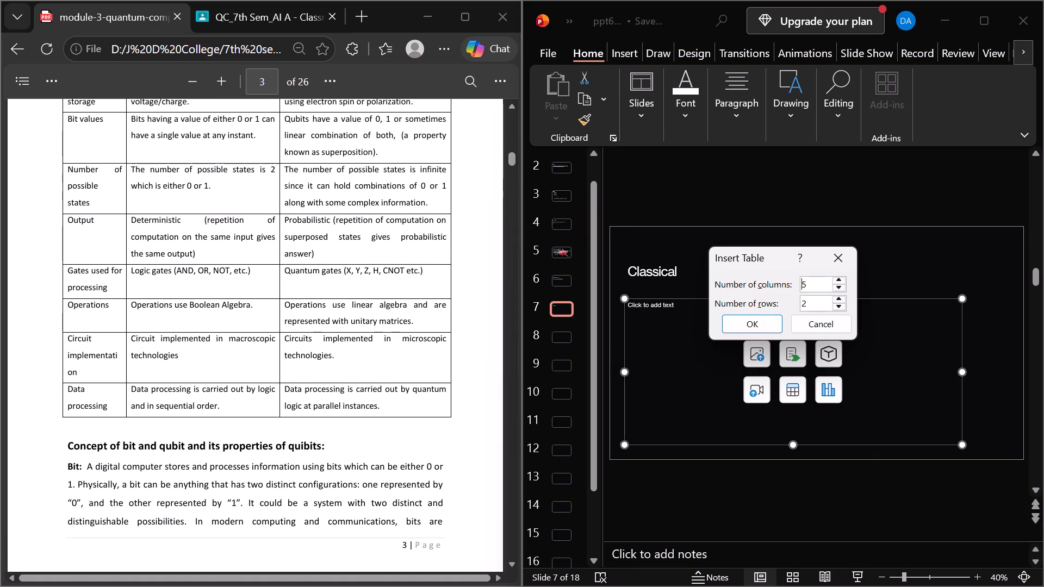
scroll(248, 199, "up", 1)
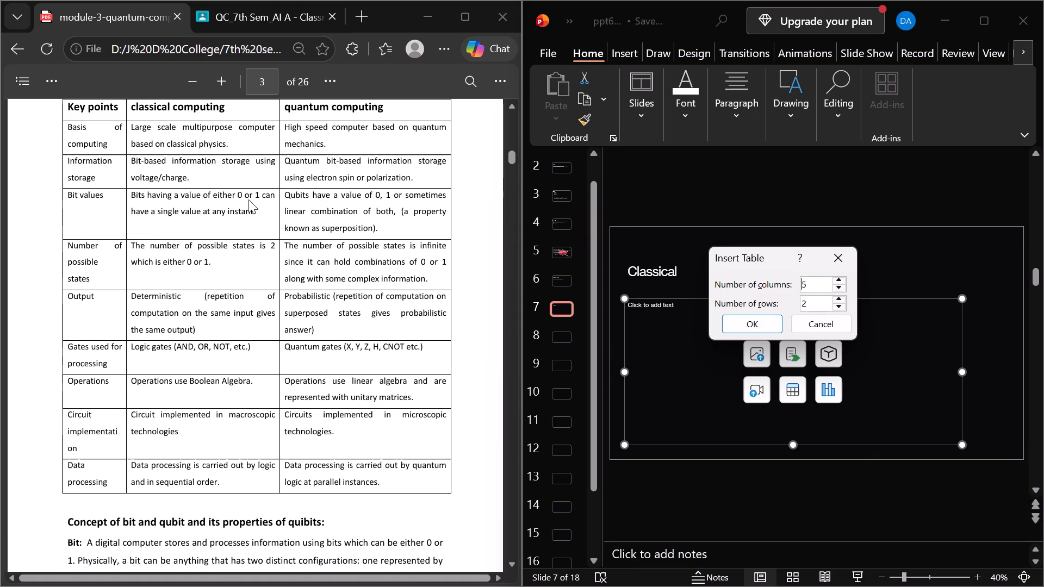
scroll(251, 155, "up", 1)
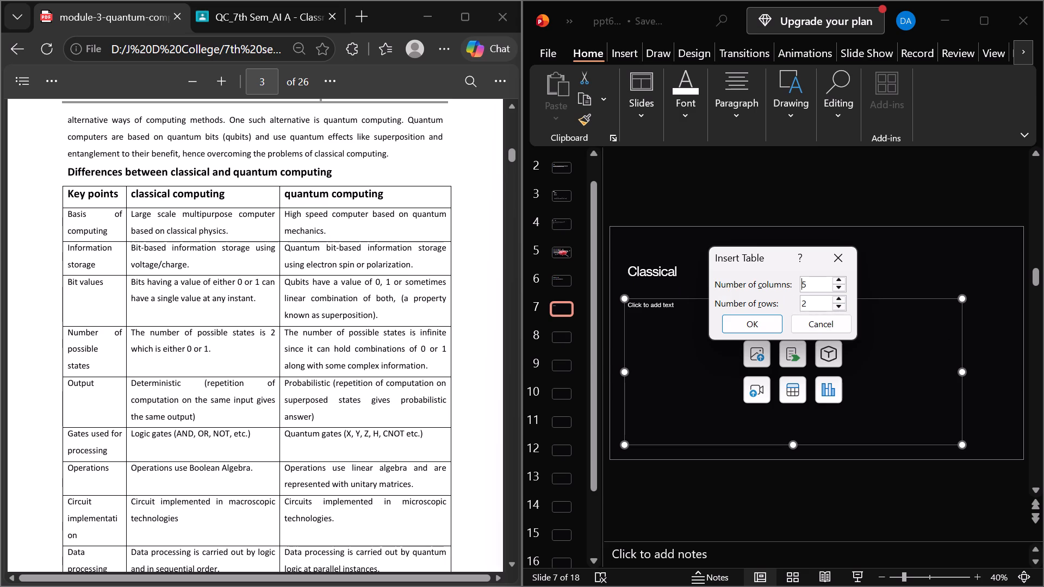
left_click(821, 283)
key("BackSpace")
key("3")
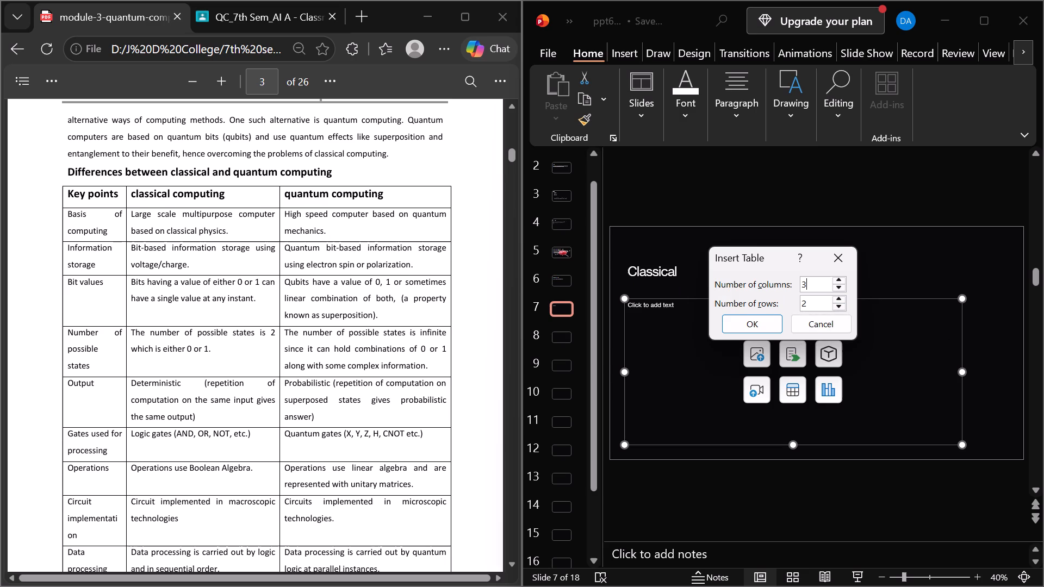
left_click(819, 308)
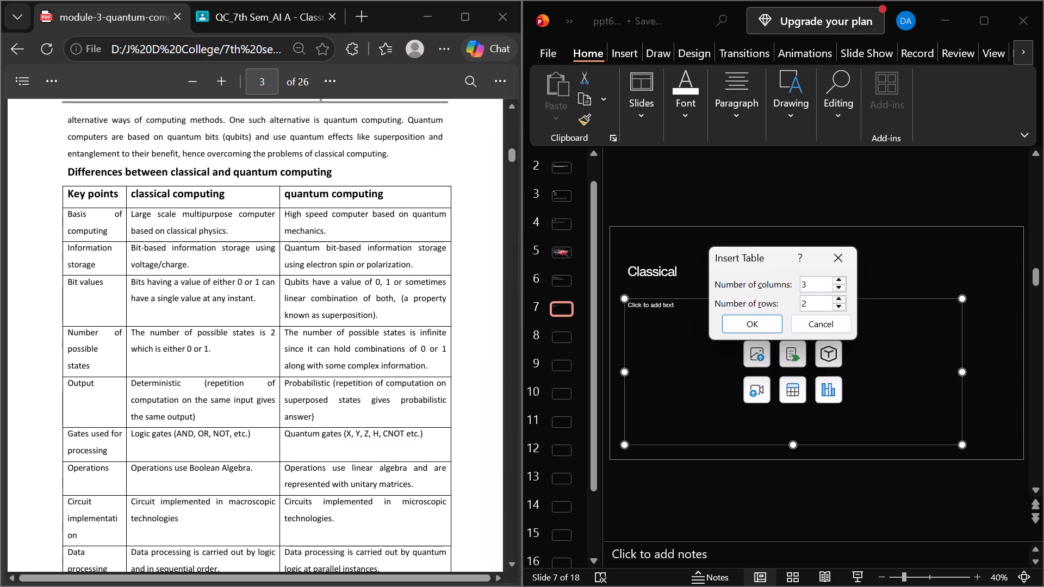
key("BackSpace")
type("10")
key("Return")
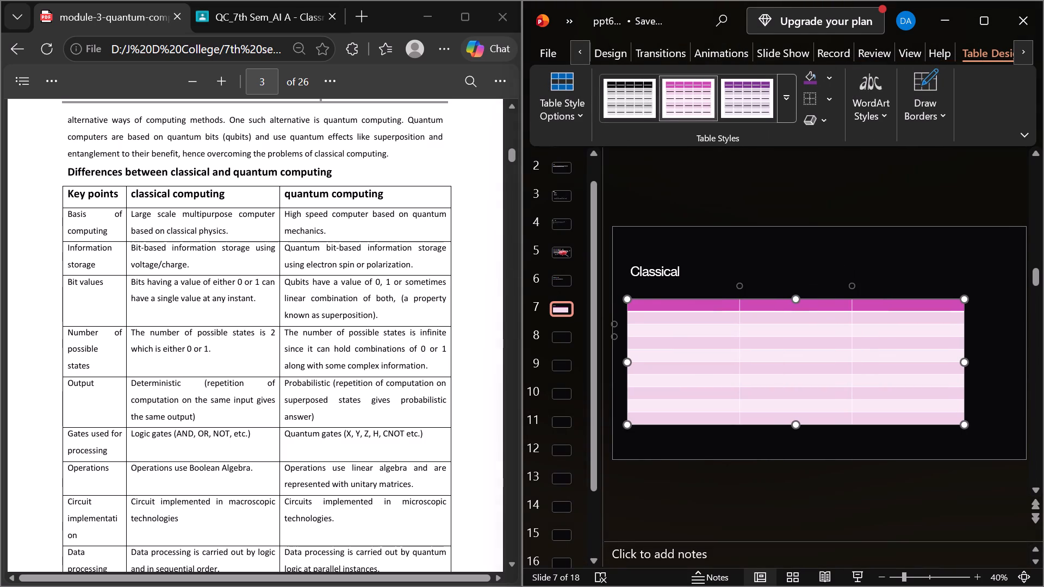
Extend slide 7's title to read "Classical VS quantum Computing".
left_click(679, 271)
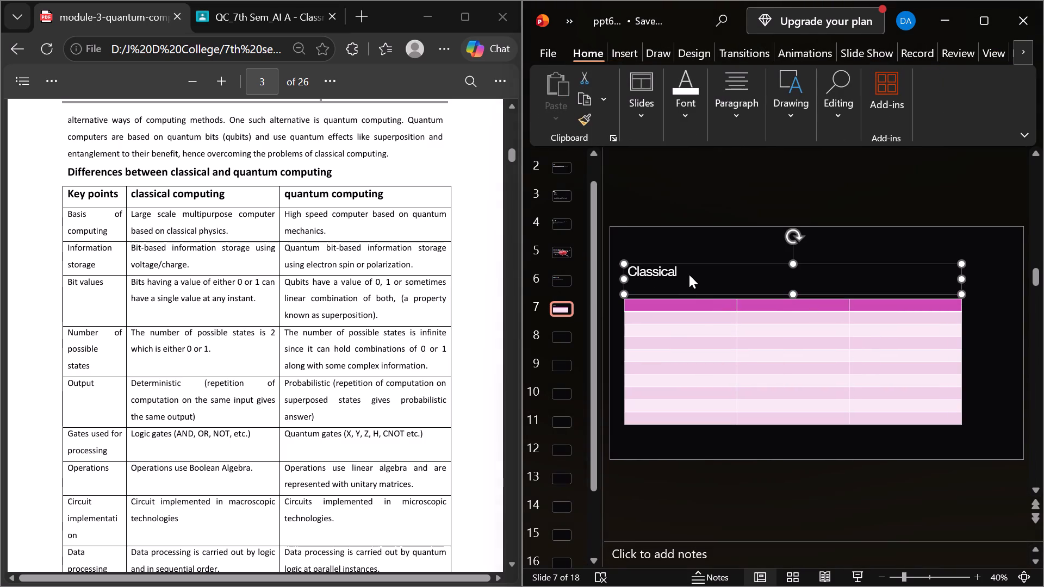
double_click(693, 272)
left_click(669, 279)
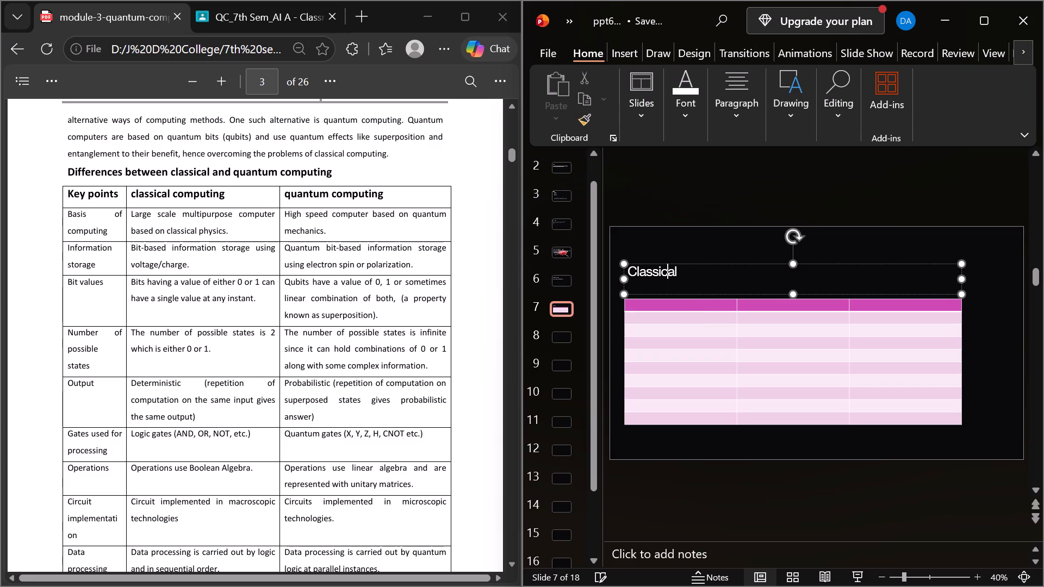
left_click(685, 278)
key("space")
type("VS")
key("space")
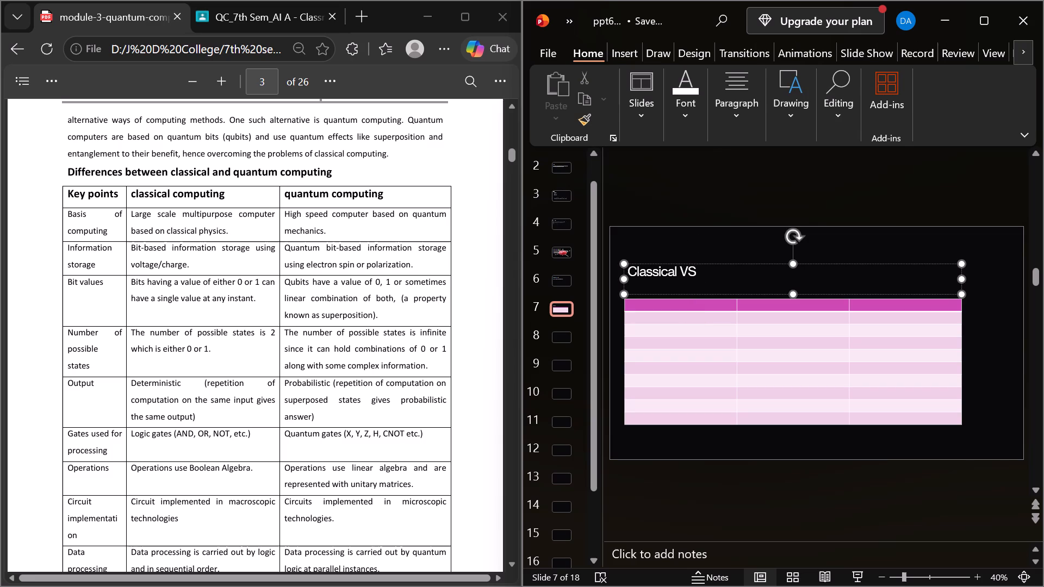
key("q")
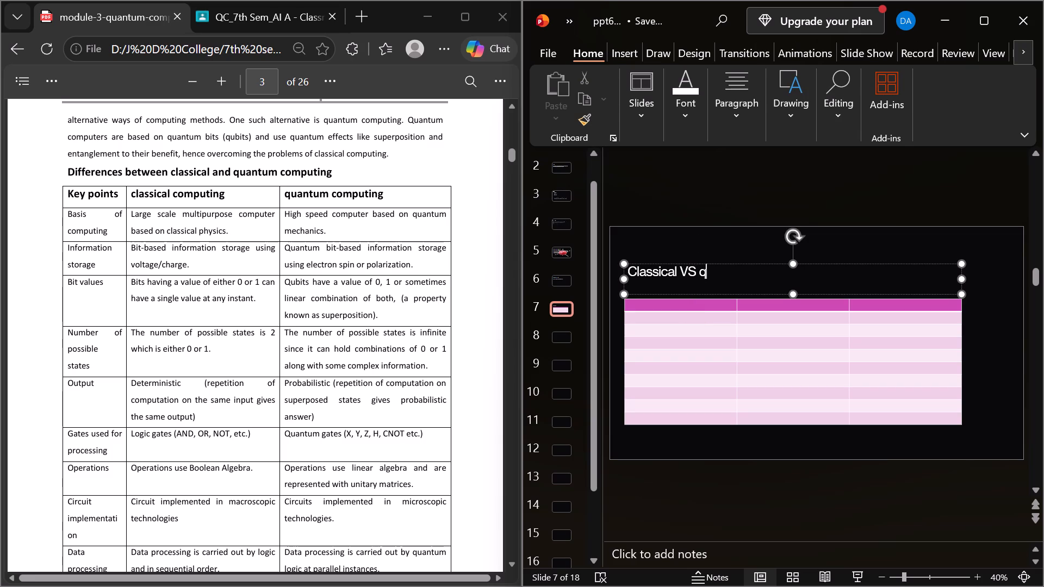
type("uan")
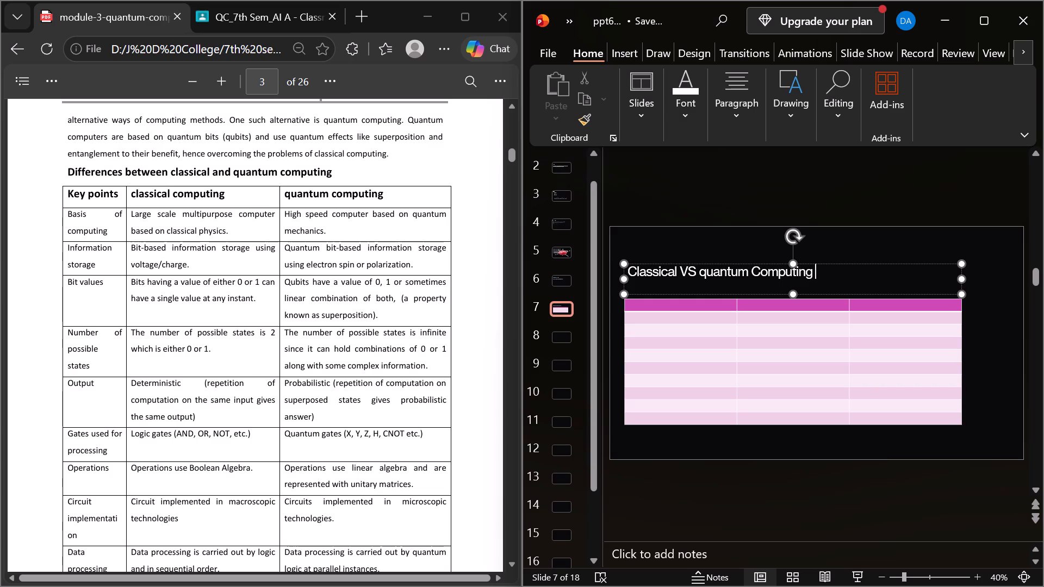
Fill the header row of slide 7's table with "Points", "Clasical computing" and "Quantum Computing".
left_click(687, 300)
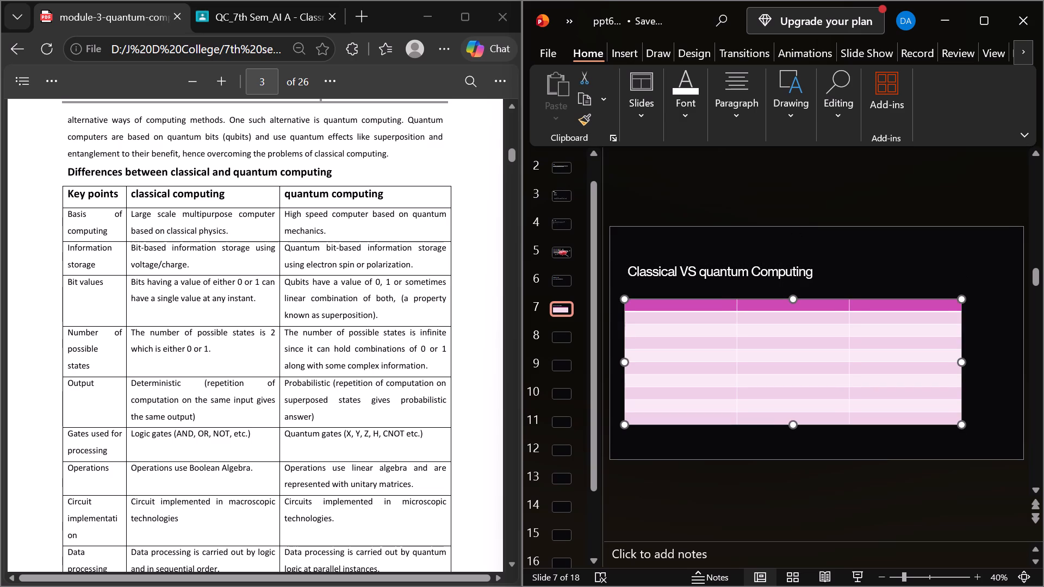
double_click(687, 304)
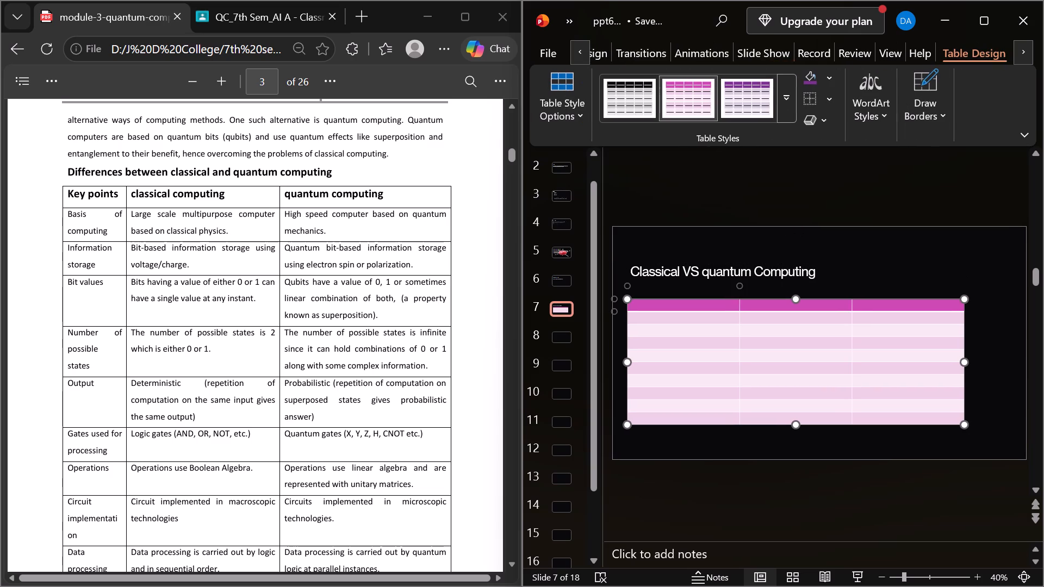
double_click(676, 306)
left_click(749, 307)
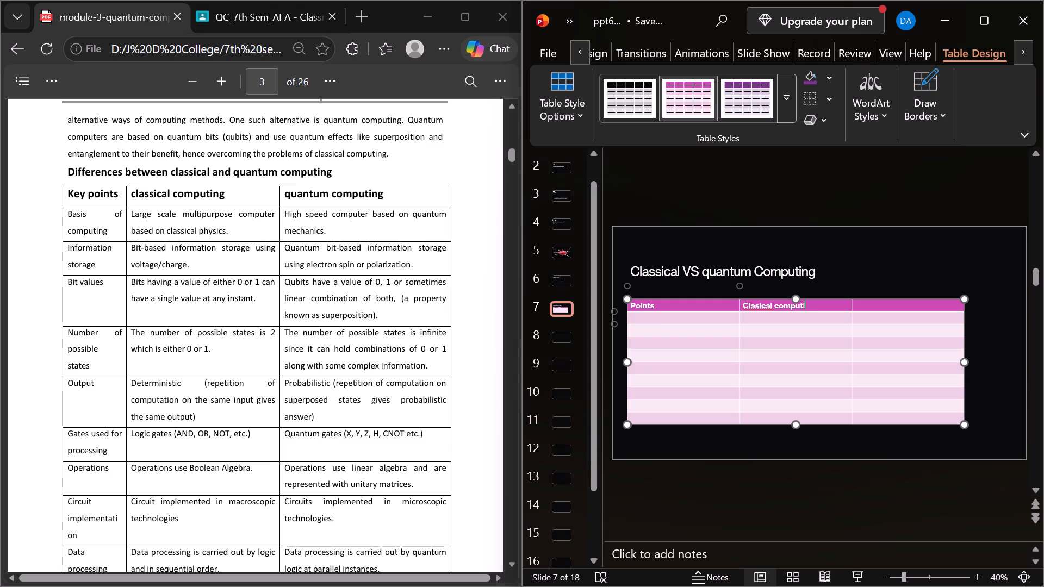
left_click(873, 307)
type("uant")
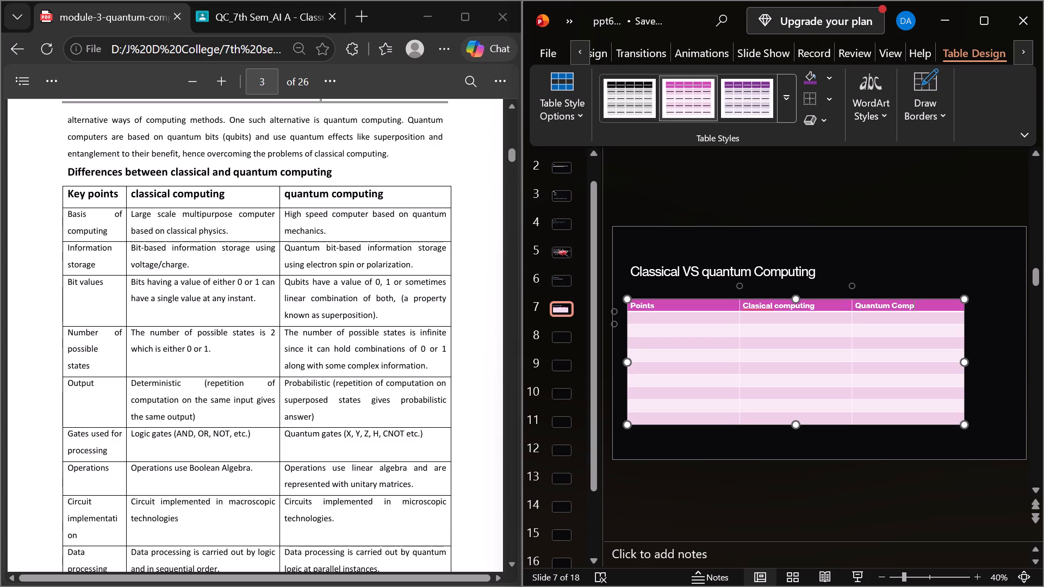
key("BackSpace")
type("g")
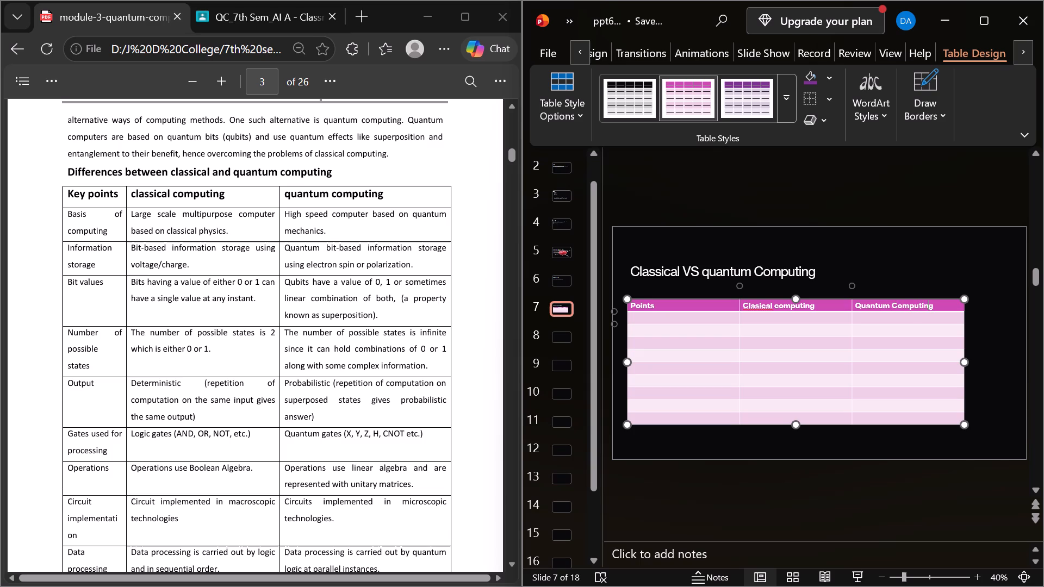
key("space")
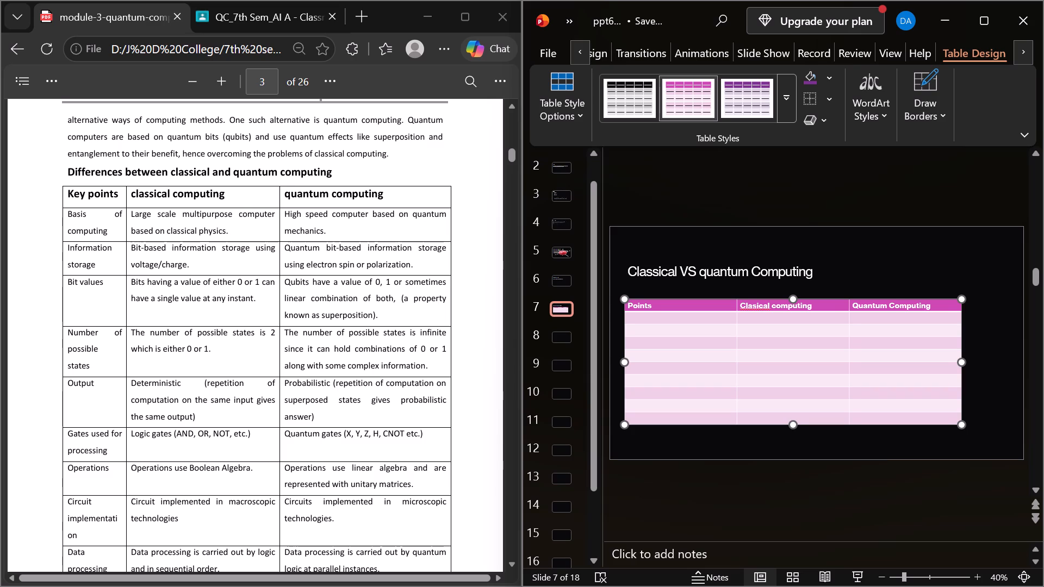
Enter "Computing" as the first row label in the Points column, below the header.
left_click(666, 319)
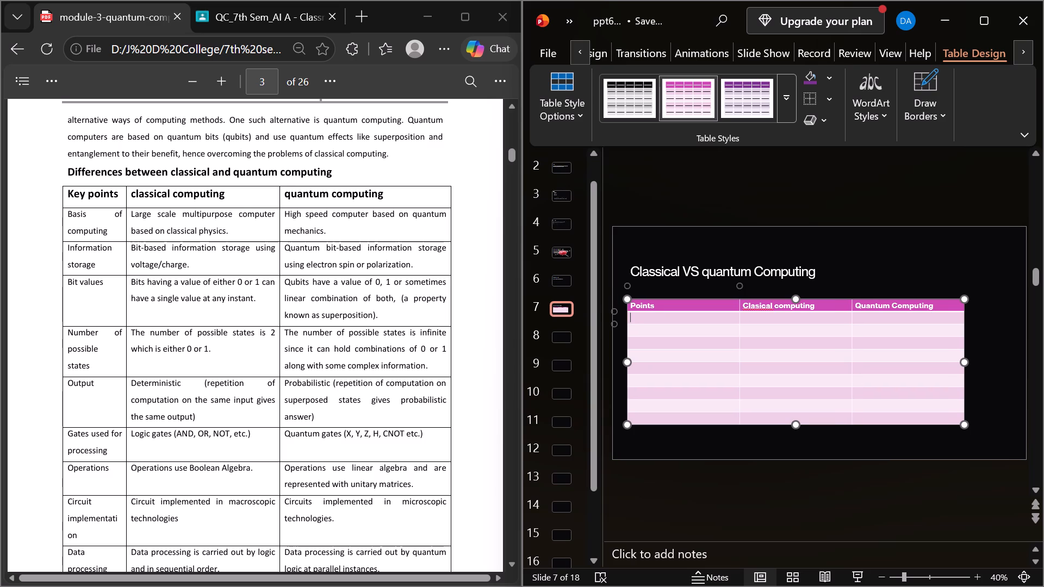
type("computing")
key("space")
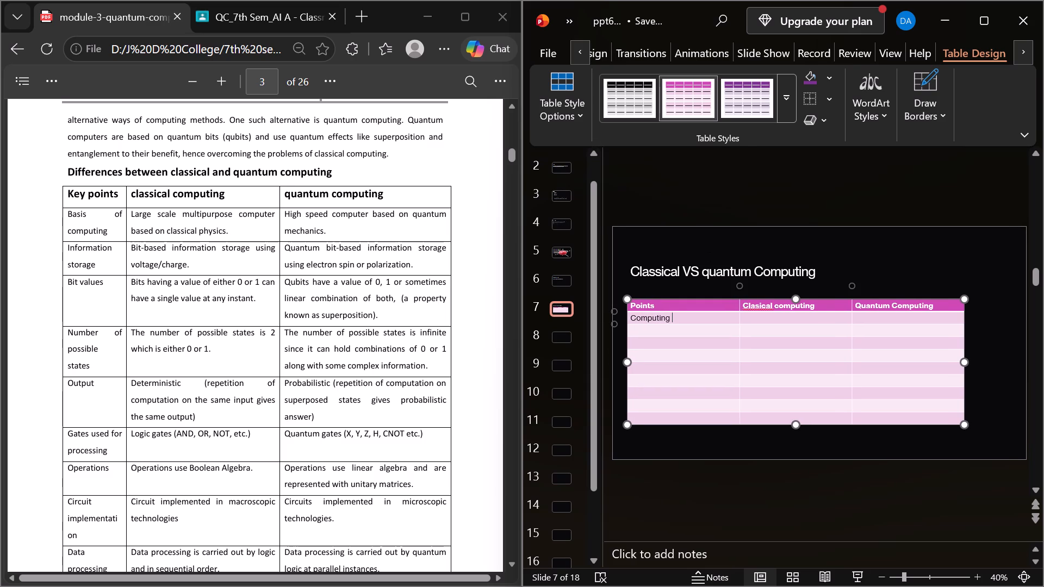
Narrow the Points column to just wider than its "Computing" label, giving the space to the classical computing column.
left_click(803, 317)
left_click(761, 313)
left_click(761, 319)
left_click_drag(738, 314, 697, 316)
left_click_drag(697, 316, 686, 317)
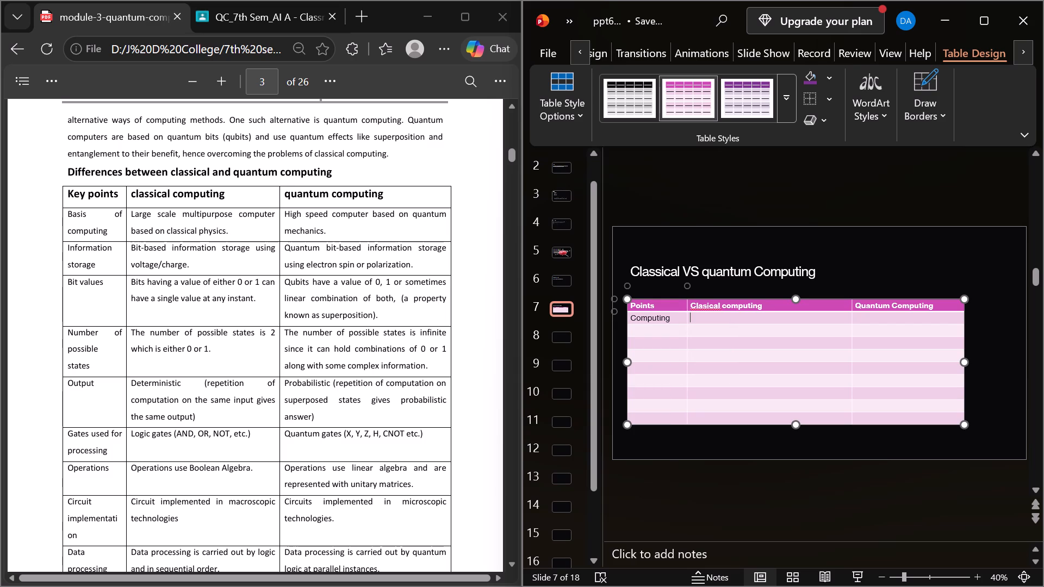
left_click_drag(686, 307, 680, 308)
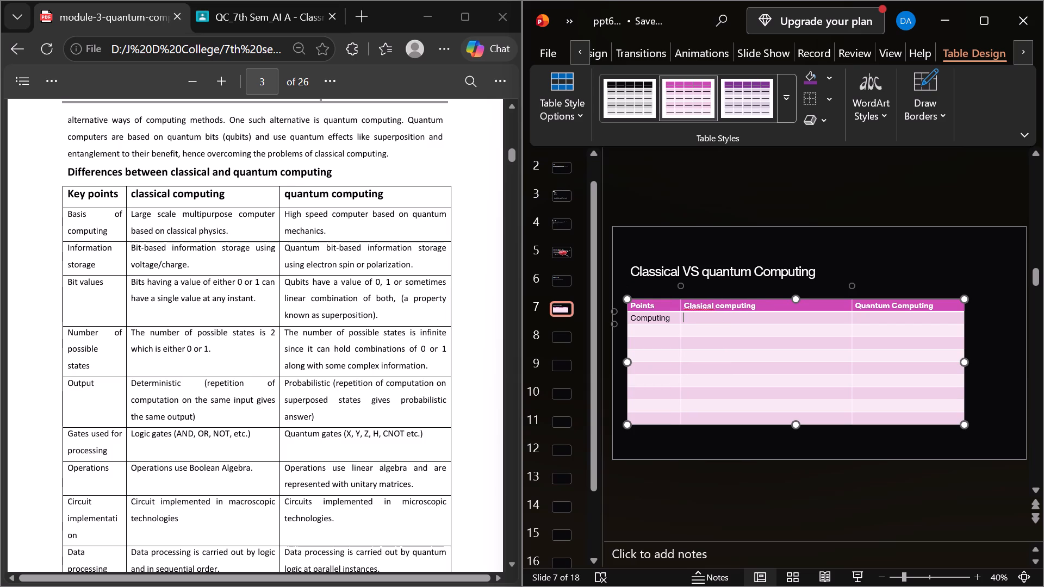
left_click(691, 319)
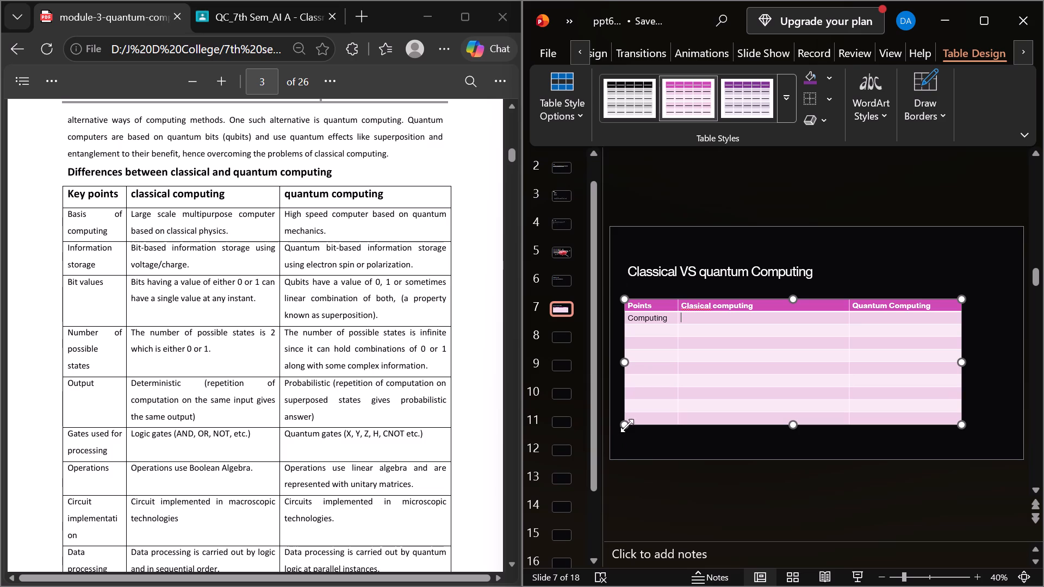
Enlarge the table to span the slide's full width and reach from just below the title to the slide's bottom edge.
left_click_drag(628, 424, 617, 458)
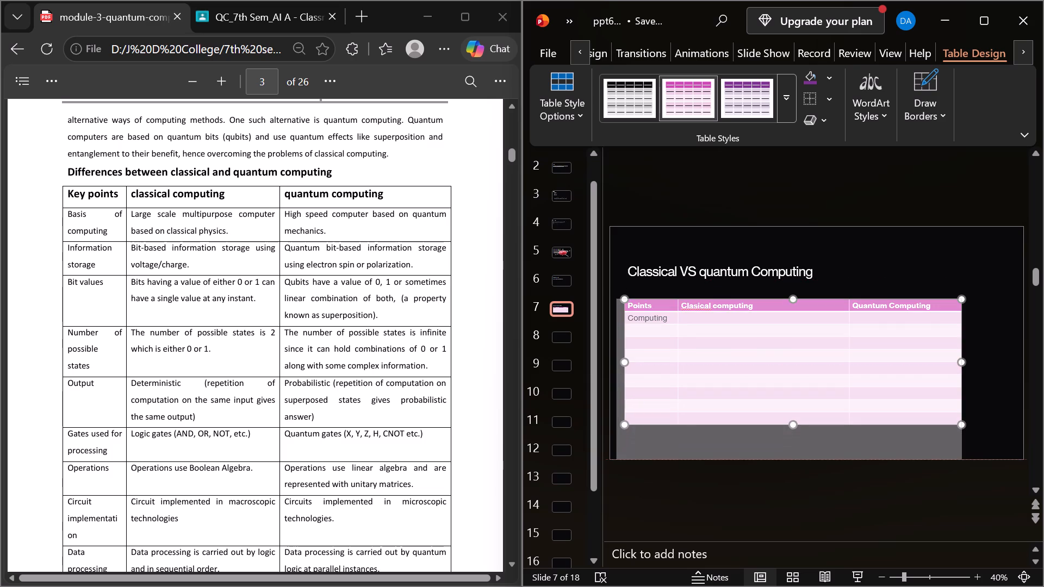
left_click_drag(617, 458, 612, 457)
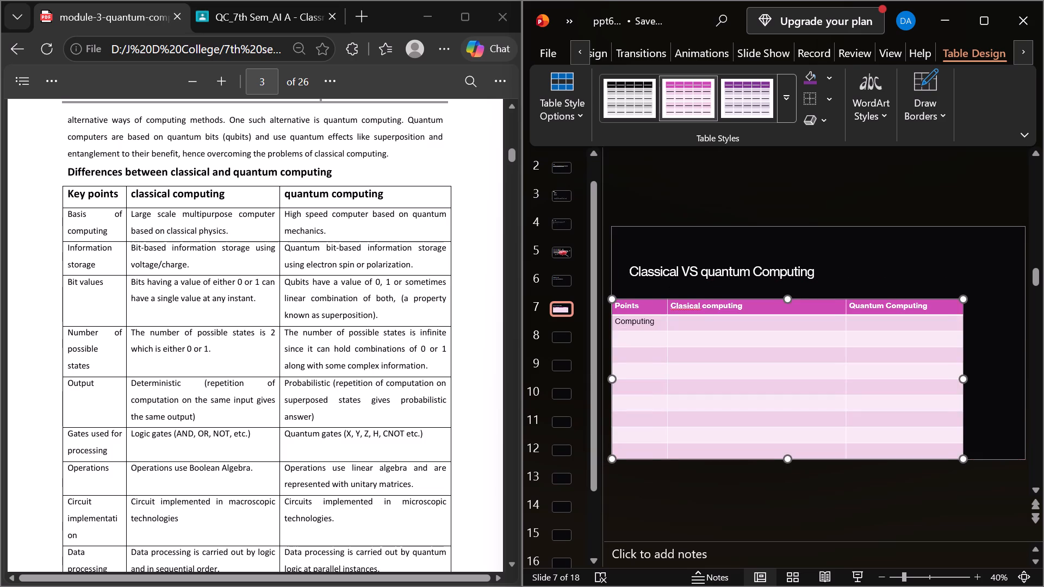
left_click_drag(966, 378, 1026, 396)
left_click_drag(818, 294, 821, 280)
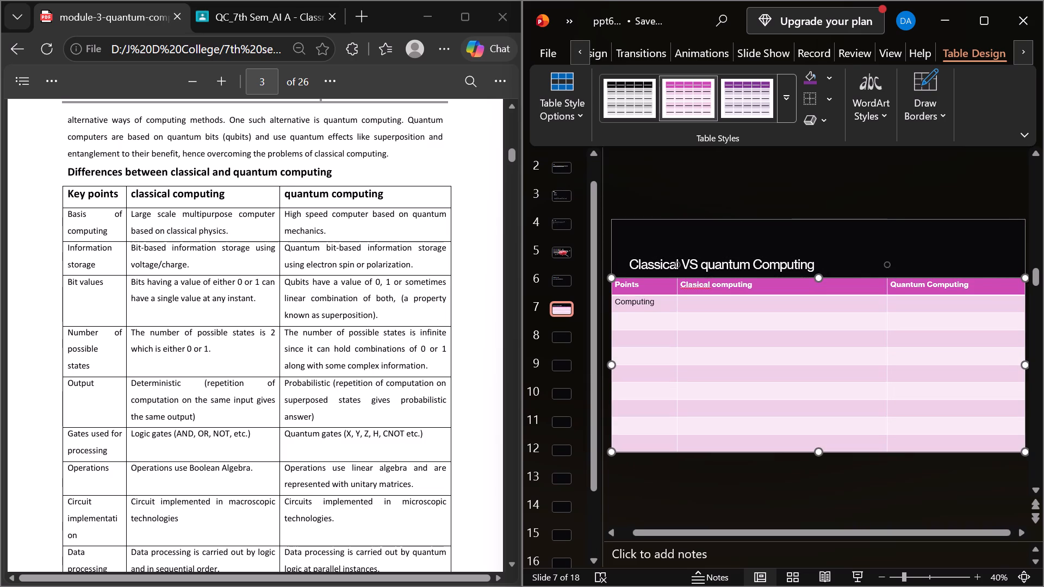
Enter "Classical physics" in the Computing row's classical computing cell, correcting the spelling of "physics".
left_click(690, 306)
type("classical p")
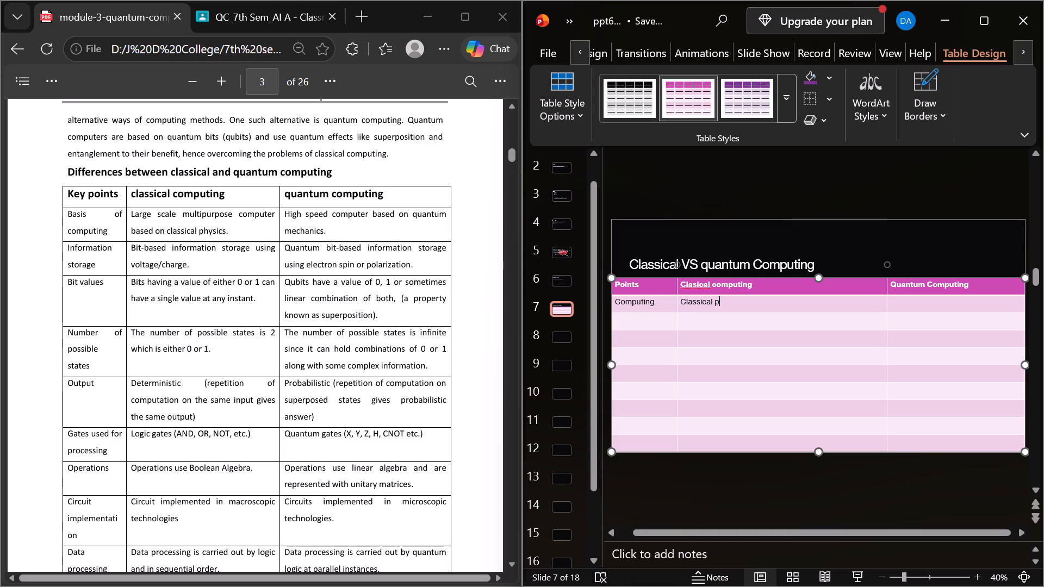
key("h")
type("sycs")
key("space")
double_click(726, 304)
right_click(726, 304)
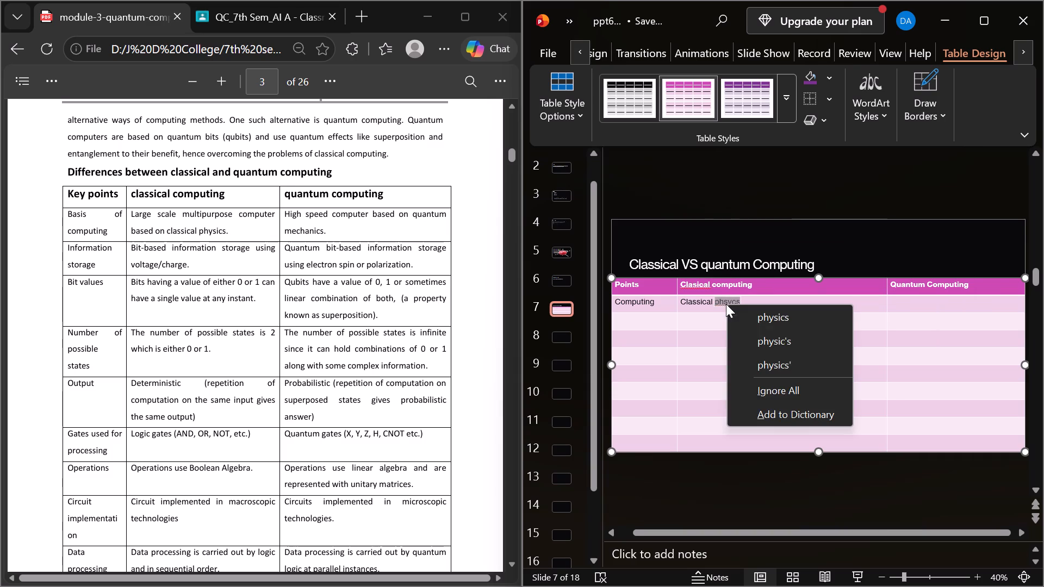
left_click(752, 320)
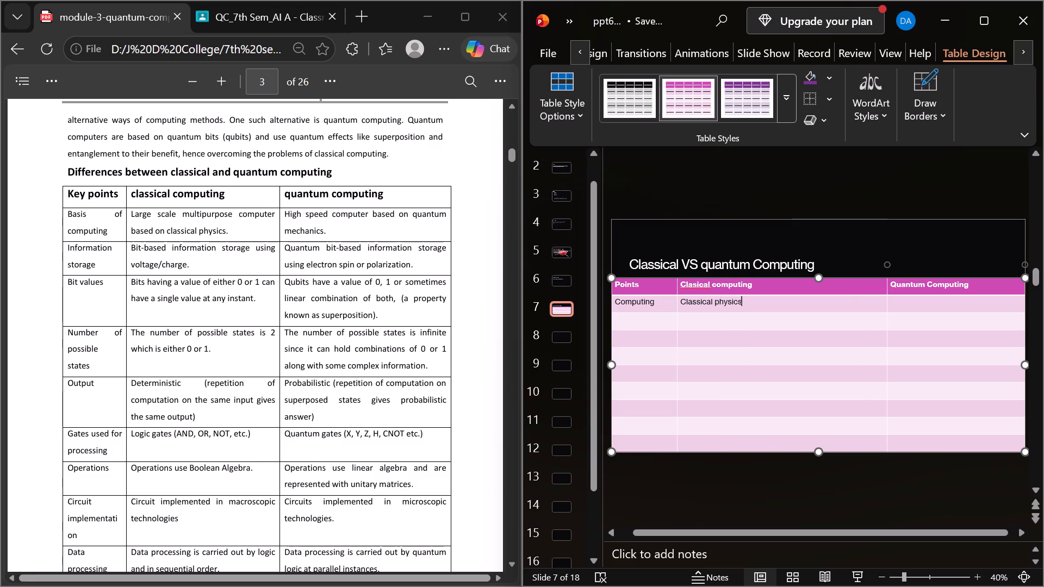
Enter "Quantum mechanics" in the Computing row's Quantum Computing cell.
left_click(911, 301)
left_click(909, 308)
type("quantum")
key("space")
type("mechanicas")
key("space")
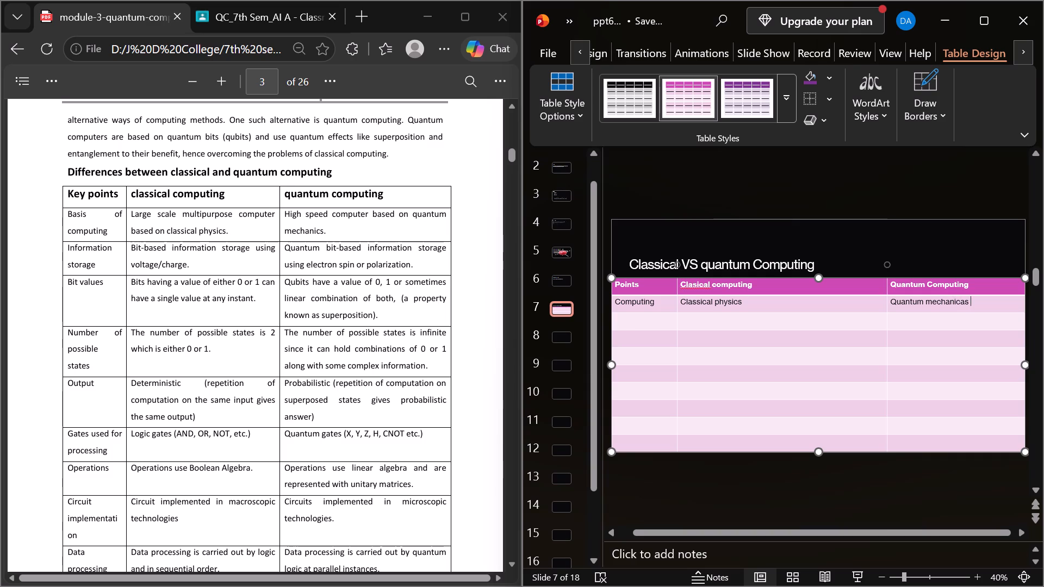
key("BackSpace")
key("BackSpace")
key("BackSpace")
type("s")
key("space")
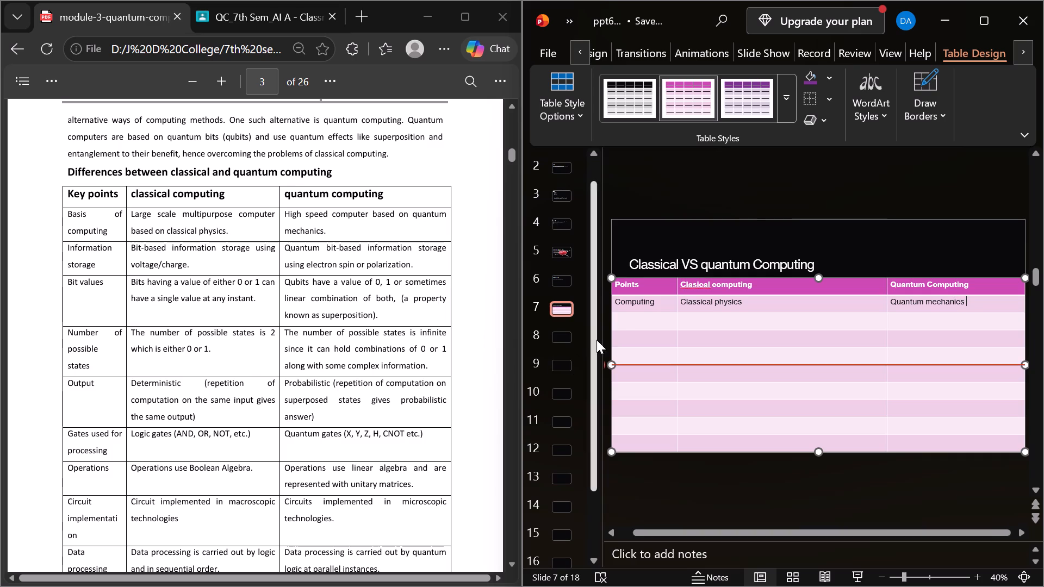
Enter "Information storage" as the row label below "Computing" in the Points column.
left_click(636, 317)
double_click(638, 321)
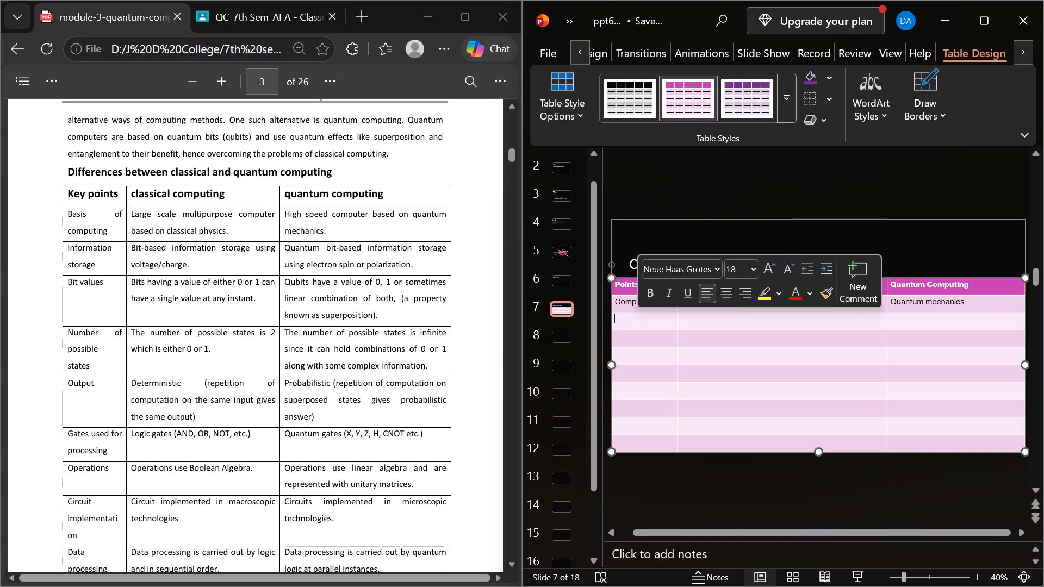
type("formation str")
key("BackSpace")
type("orage")
key("space")
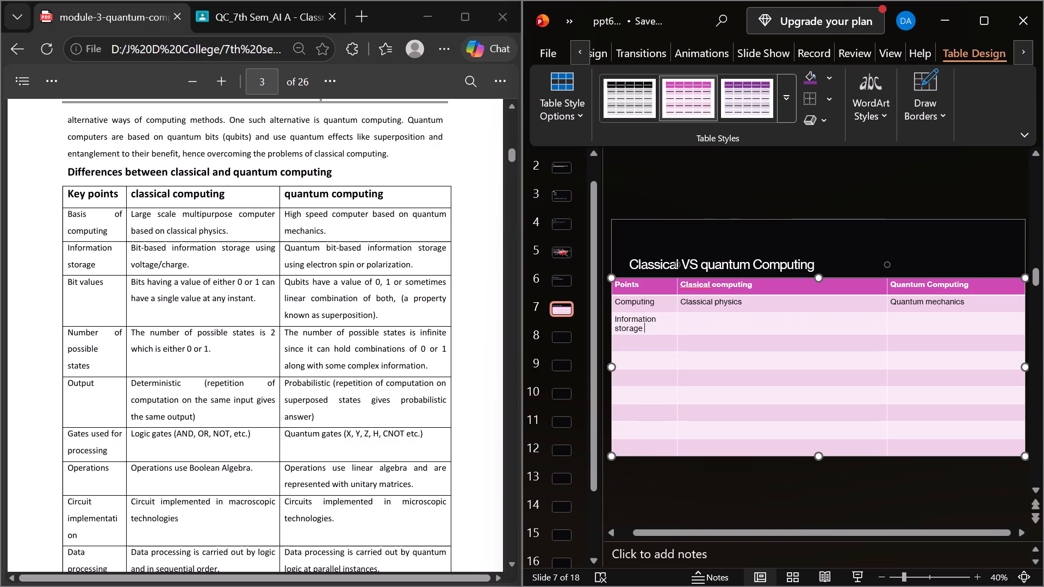
Enter "Voltage / charge" in the Information storage row's classical computing cell.
left_click(716, 328)
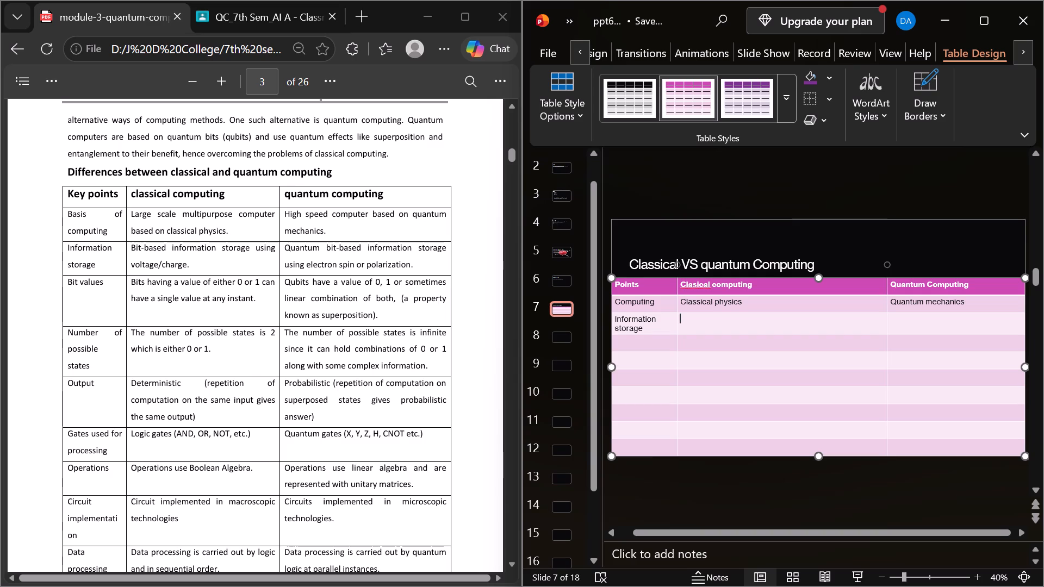
type("voltage")
key("space")
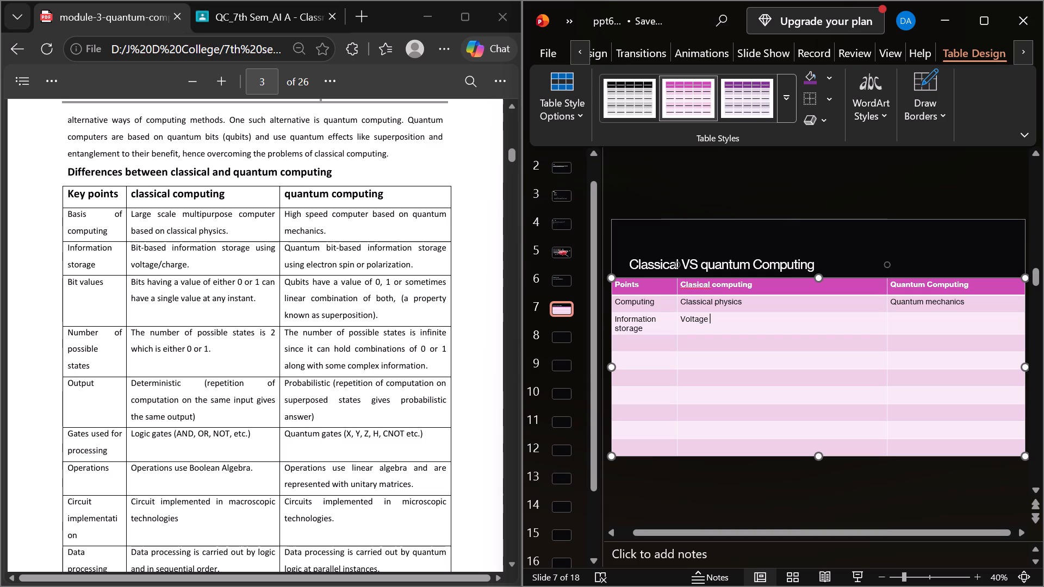
type("/ cg")
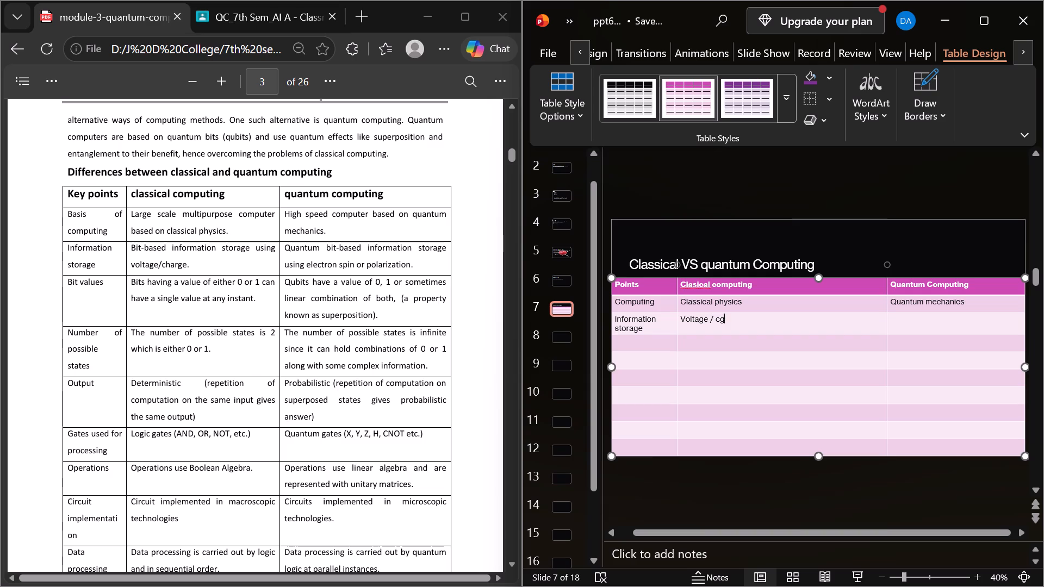
key("BackSpace")
key("a")
key("BackSpace")
type("harge")
key("space")
Enter "Electron spin / polarization" in the Information storage row's Quantum Computing cell on slide 7.
scroll(713, 328, "up", 1)
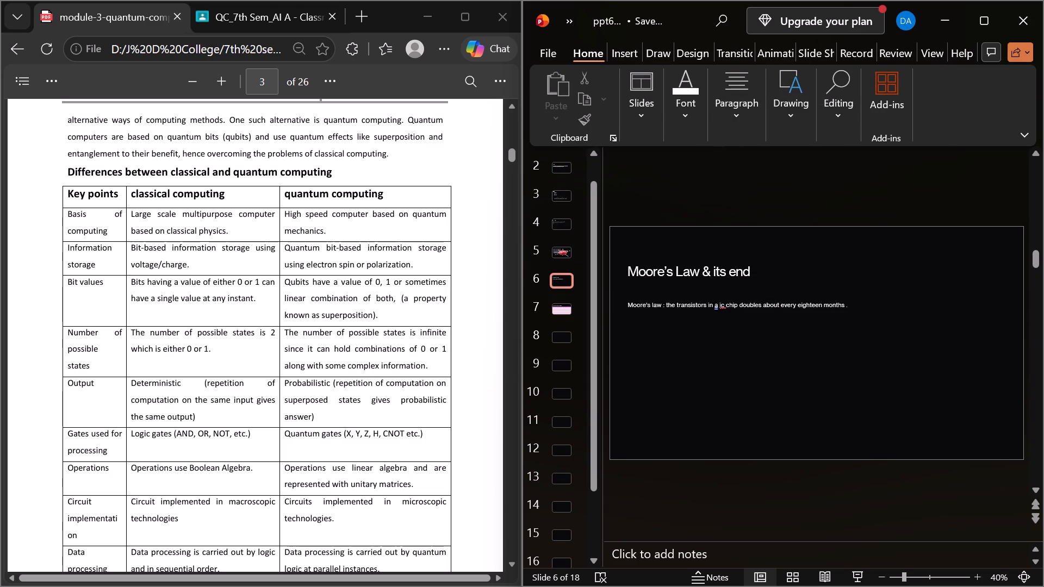
scroll(641, 346, "up", 1)
left_click(567, 309)
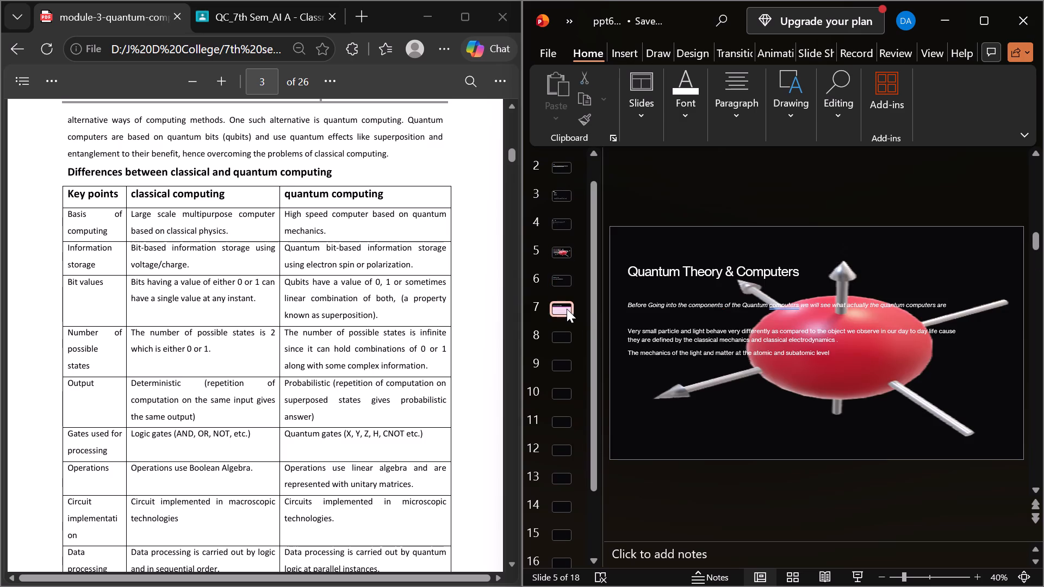
left_click(906, 332)
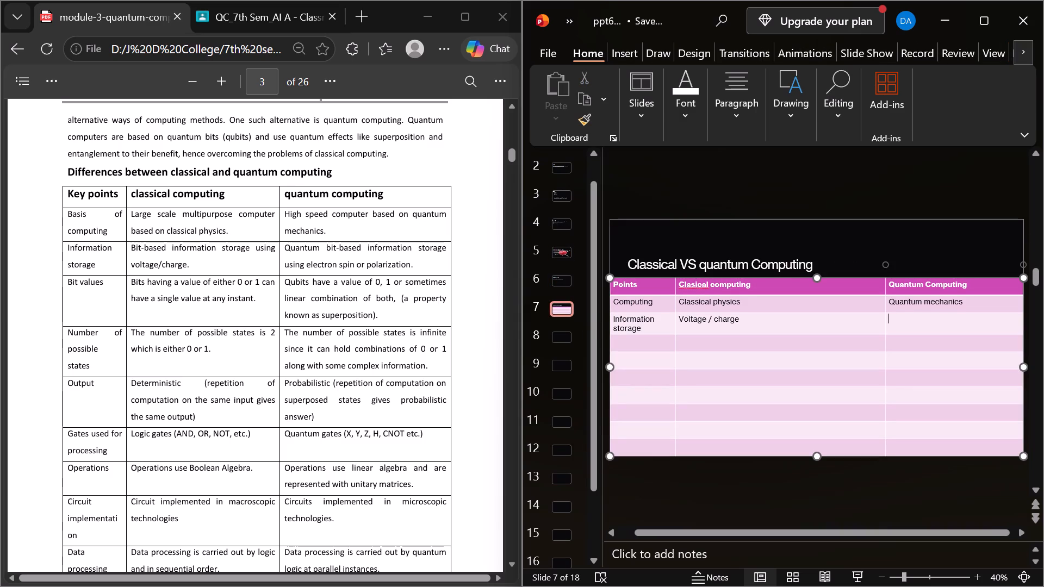
type("electron spin / polarization")
key("space")
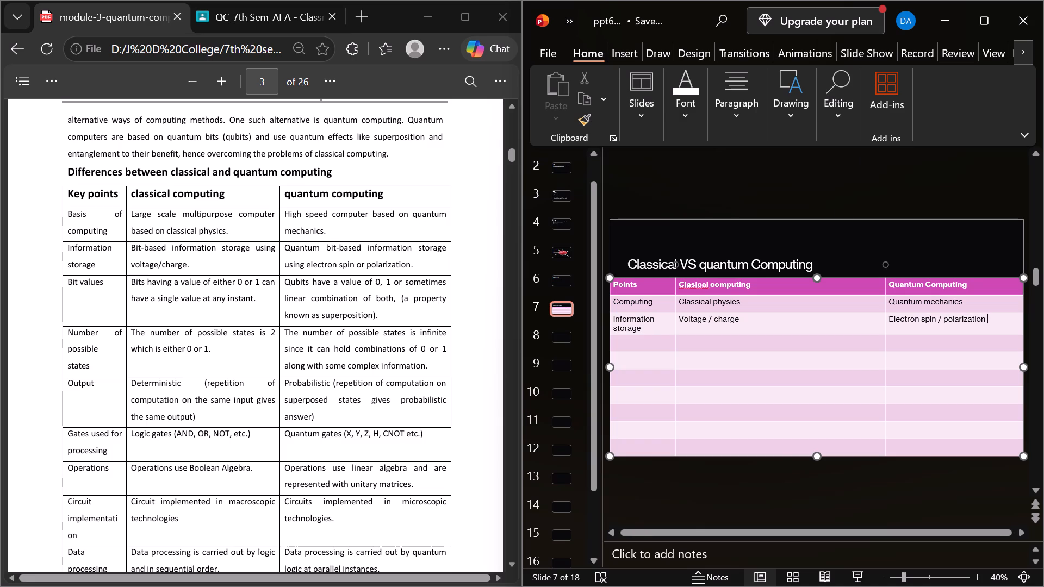
Enter "Bits value" as the row label below "Information storage" in the Points column.
left_click(633, 340)
left_click(632, 342)
type("bits value")
key("space")
Enter "0 or 1 at a time" in the Bits value row's classical computing cell.
left_click(705, 340)
left_click(701, 344)
type("o or")
key("space")
key("BackSpace")
key("BackSpace")
key("BackSpace")
key("BackSpace")
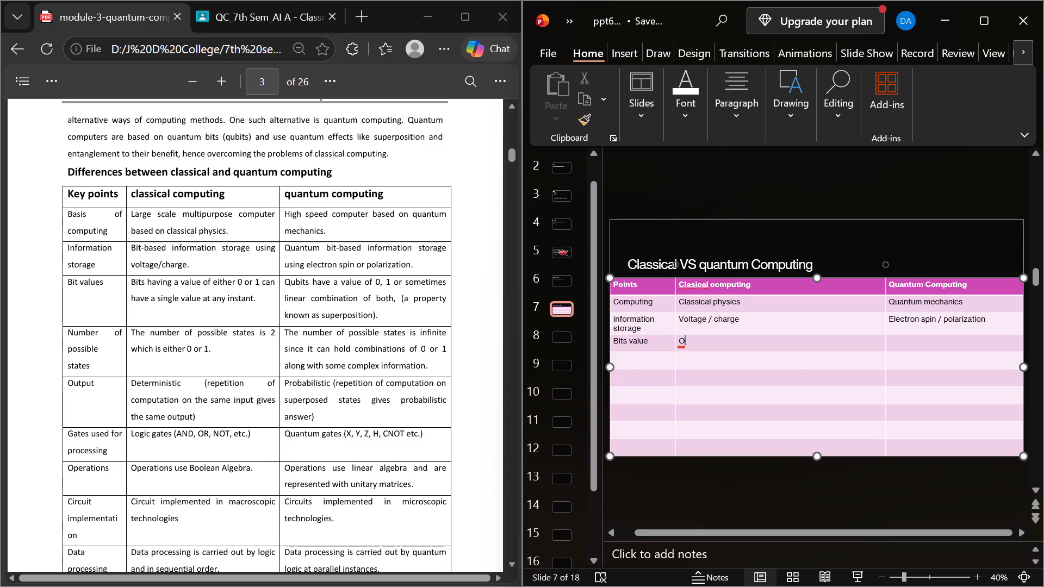
key("BackSpace")
type("0 or")
key("space")
type("1 at a")
key("space")
type("time")
key("space")
Enter "0 or 1 or in Superposition" in the Bits value row's Quantum Computing cell.
left_click(904, 343)
type("superposition")
key("space")
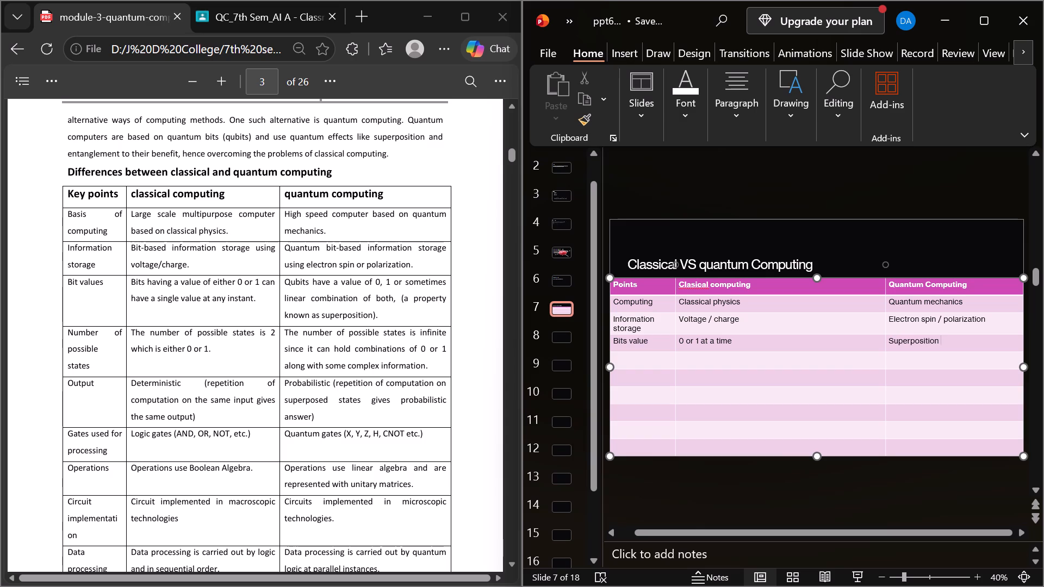
left_click(890, 345)
key("0")
key("space")
type("or")
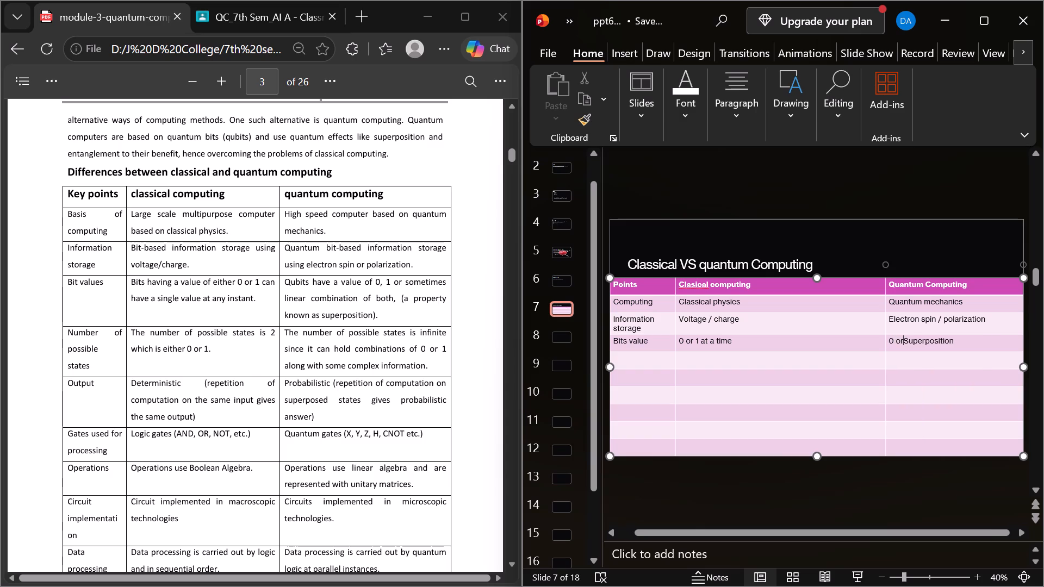
key("space")
type("1")
key("space")
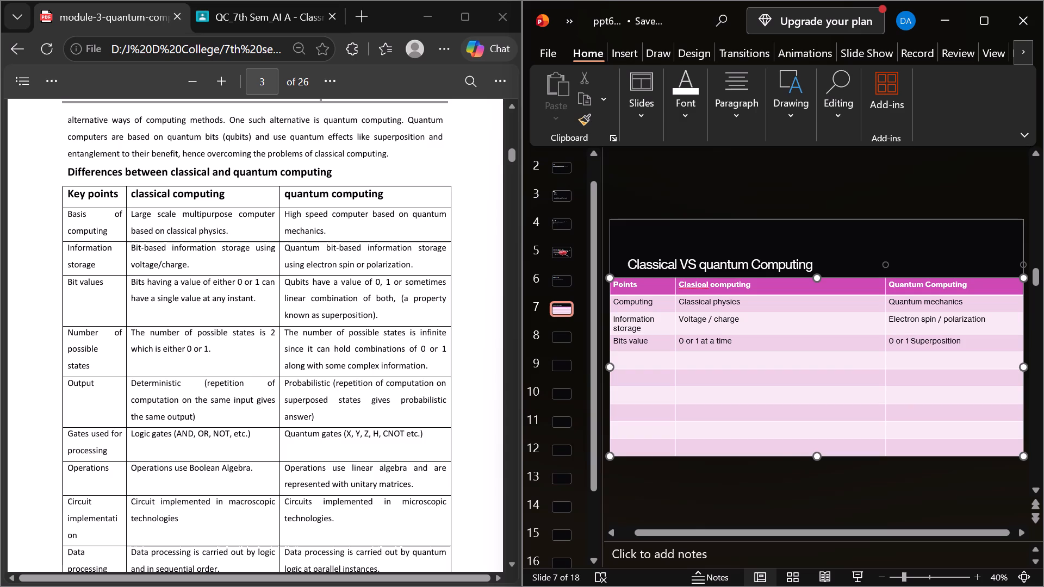
type("o")
key("space")
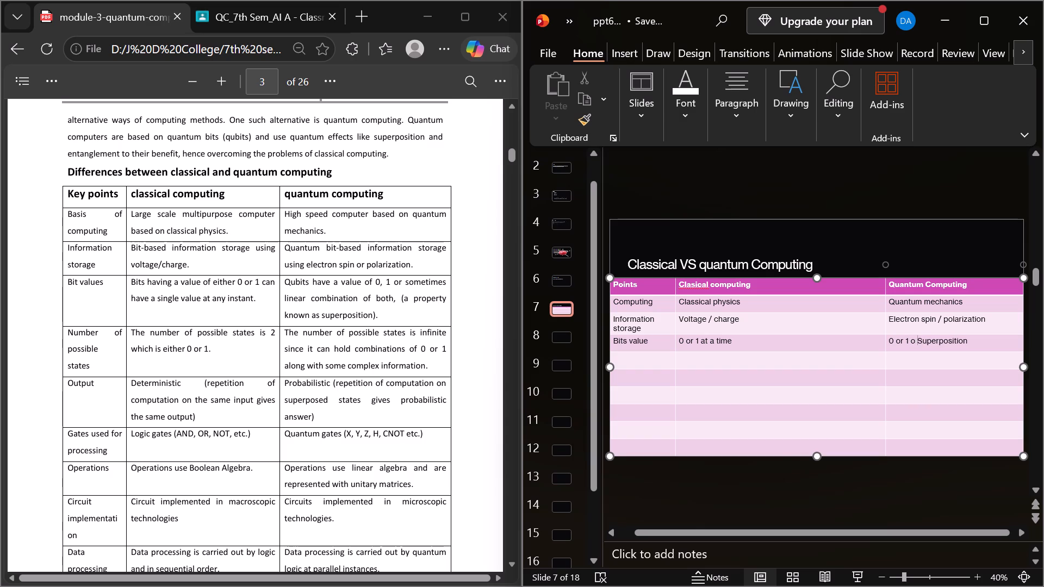
key("BackSpace")
type("e")
key("space")
key("BackSpace")
key("BackSpace")
type("r in")
key("space")
Append "(both at same time )" after "Superposition" in the Bits value row's Quantum Computing cell.
left_click(989, 343)
type("(both at a")
key("BackSpace")
type("same")
key("space")
type("time")
key("space")
type(")")
key("space")
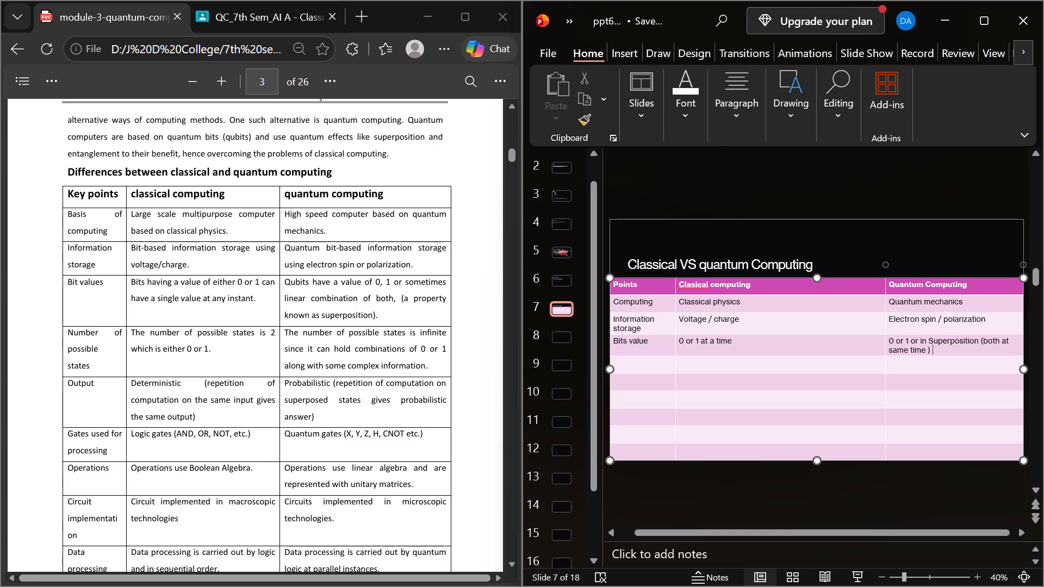
Add the row label "No of possible state" below "Bits value", with "2" in its classical computing cell.
left_click(633, 365)
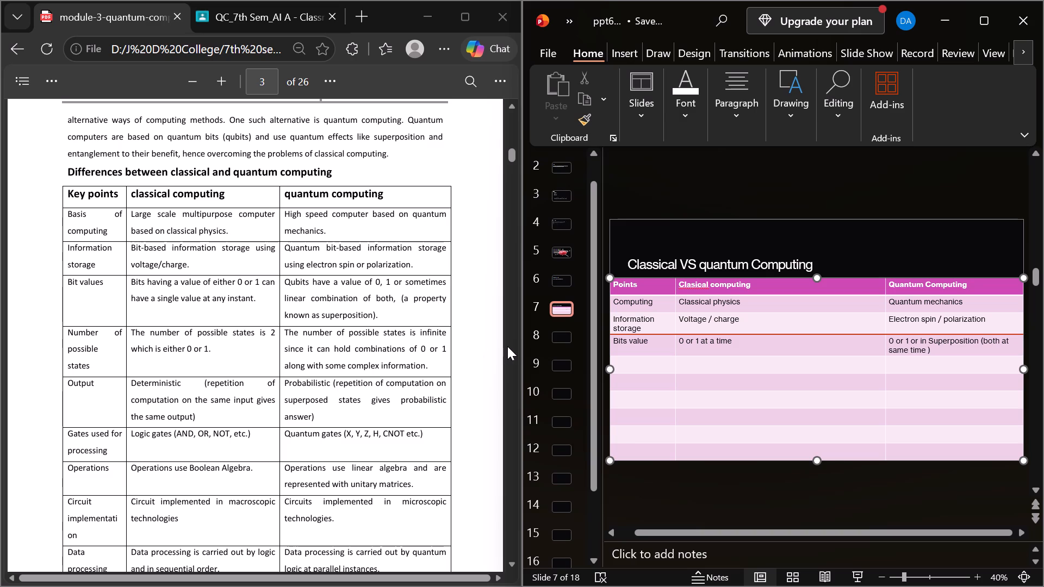
type("no of possible state")
key("space")
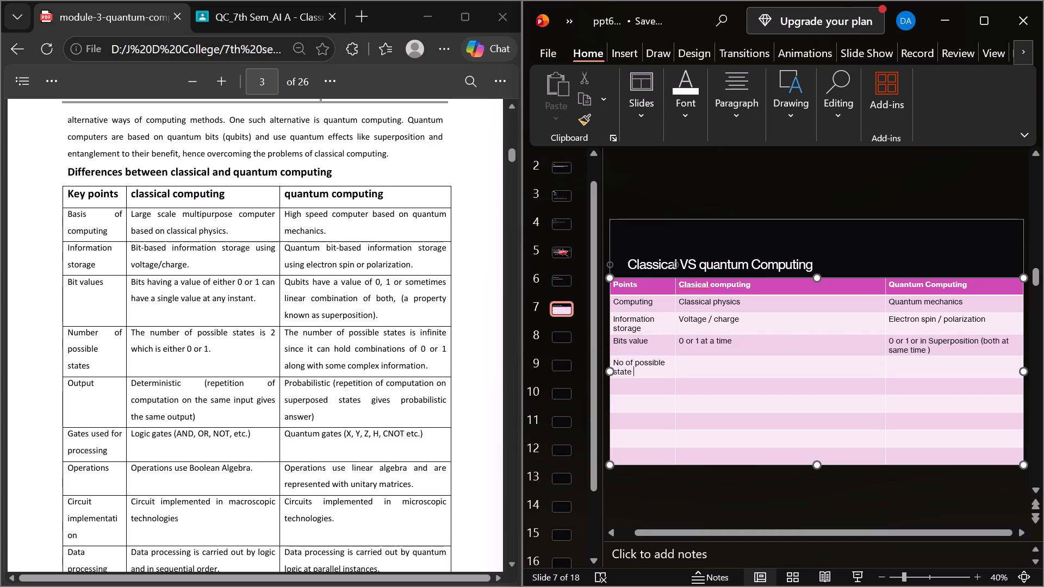
left_click(688, 369)
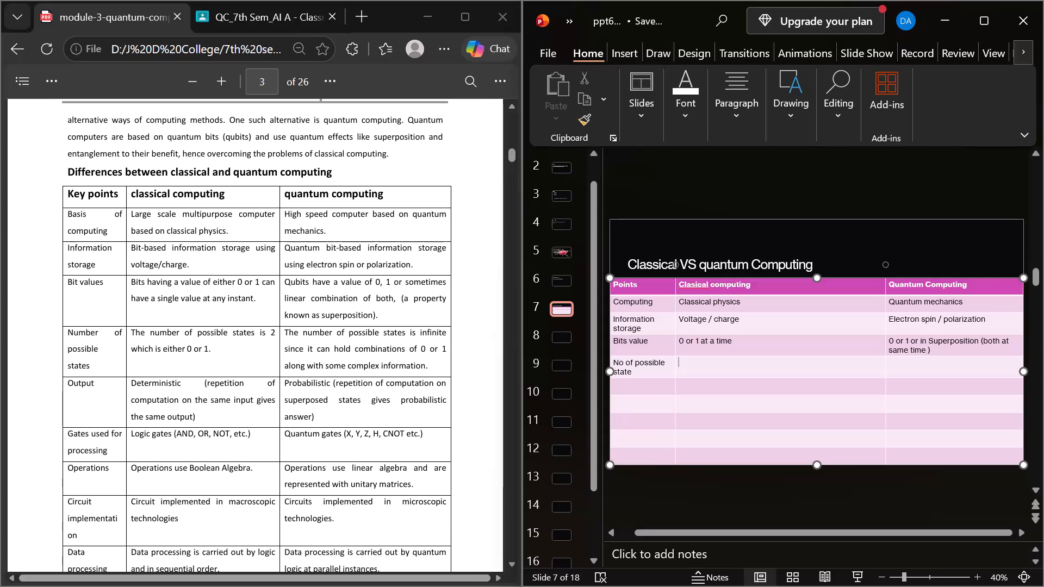
key("2")
Enter "Infinite (0 or 1 along with complex info)" in the possible-state row's Quantum Computing cell.
left_click(901, 361)
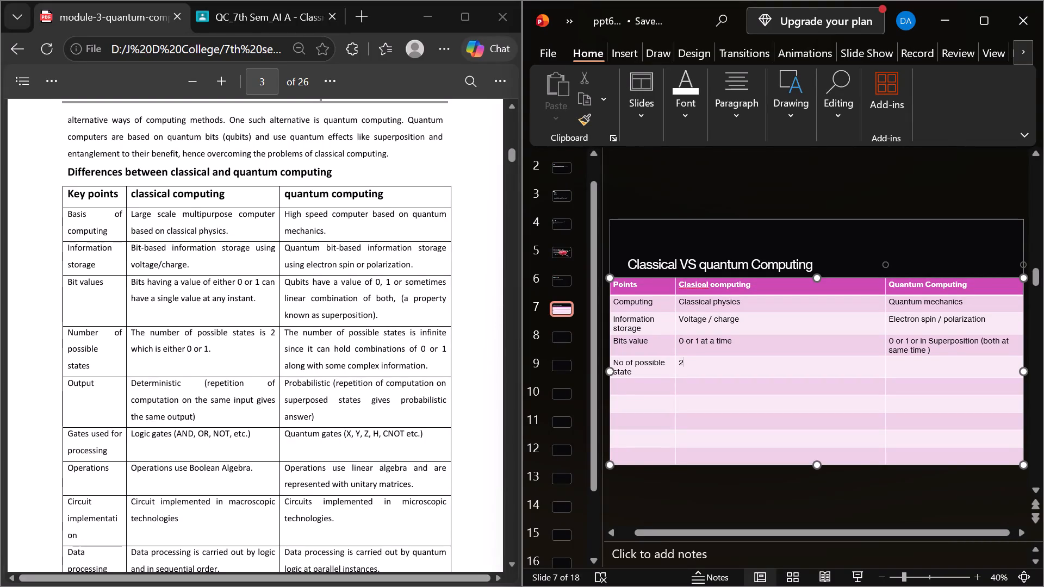
left_click(905, 366)
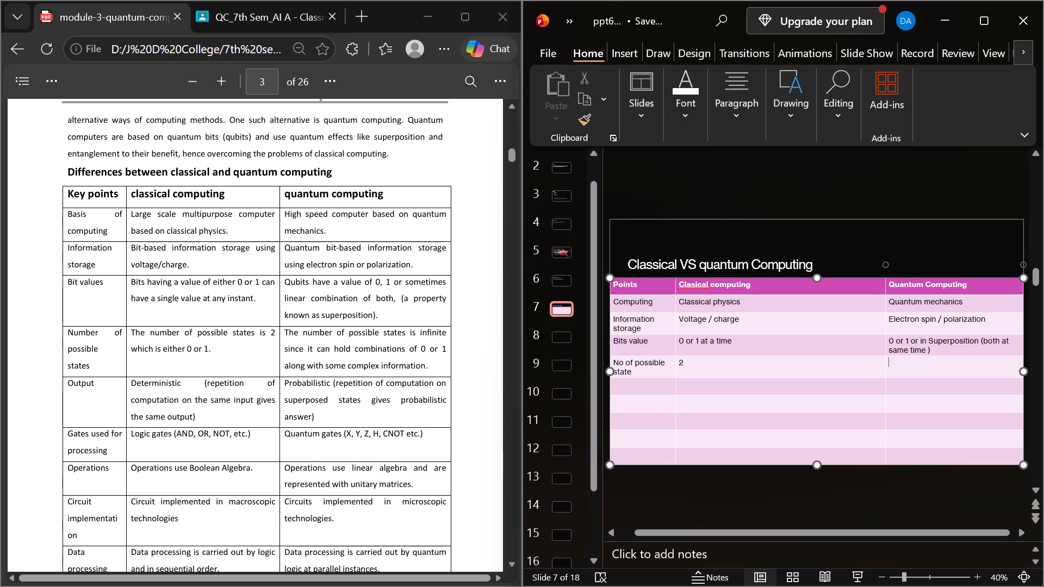
type("infinite")
key("space")
key("shift+parenleft")
type("0 or")
key("space")
type("1 along with a")
key("BackSpace")
type("comple")
type("x info")
key("space")
key("BackSpace")
key("shift+parenright")
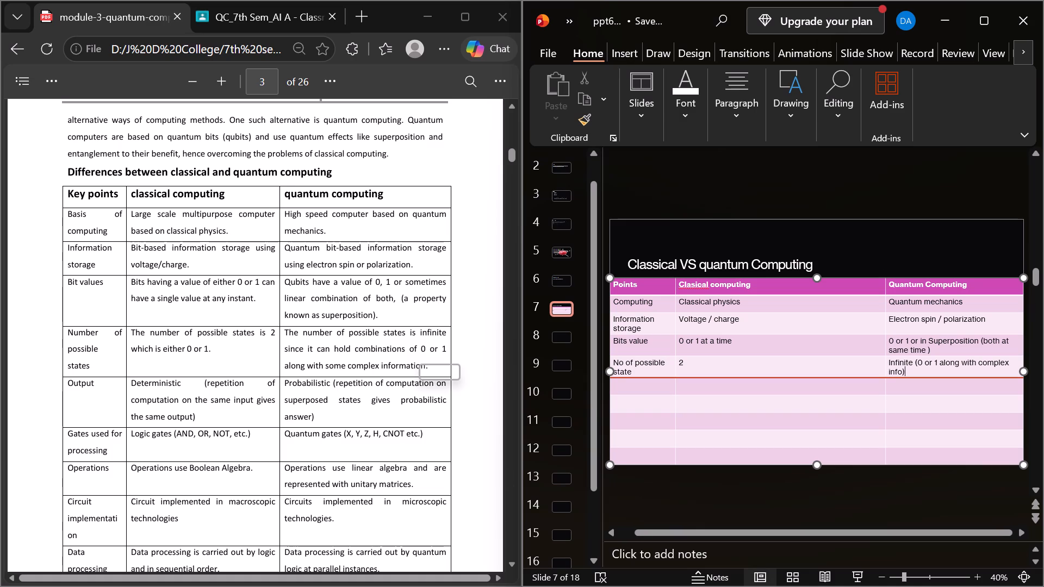
Enter "Output" as the row label below "No of possible state" in the Points column.
left_click(626, 390)
key("i")
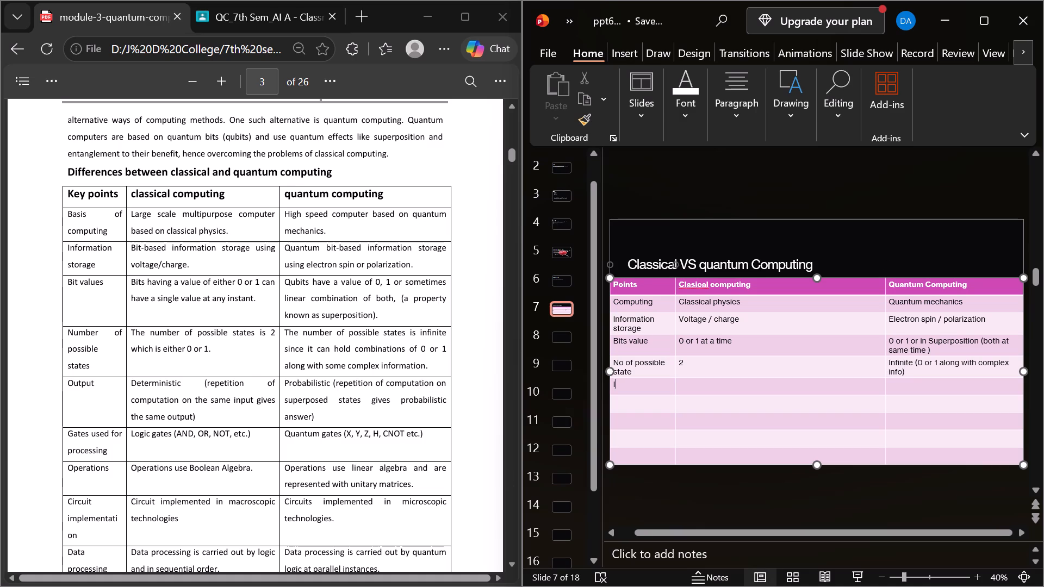
key("BackSpace")
type("utput")
key("space")
Fill the Output row with "Determinestic" for classical computing and "Probabilistic" for Quantum Computing.
left_click(757, 391)
type("determinest")
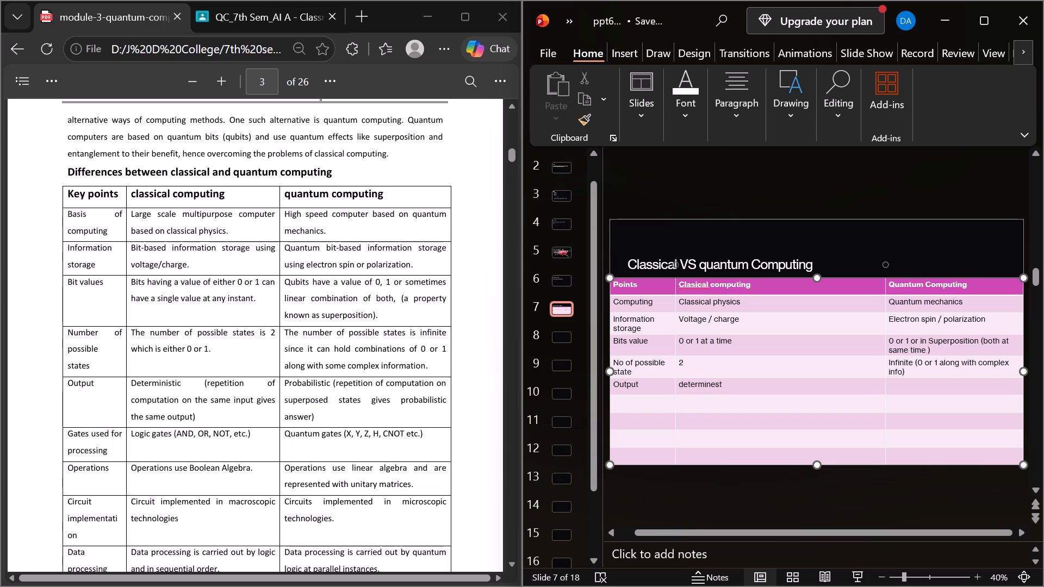
type("ic")
key("space")
left_click(903, 388)
type("probabilistic")
key("space")
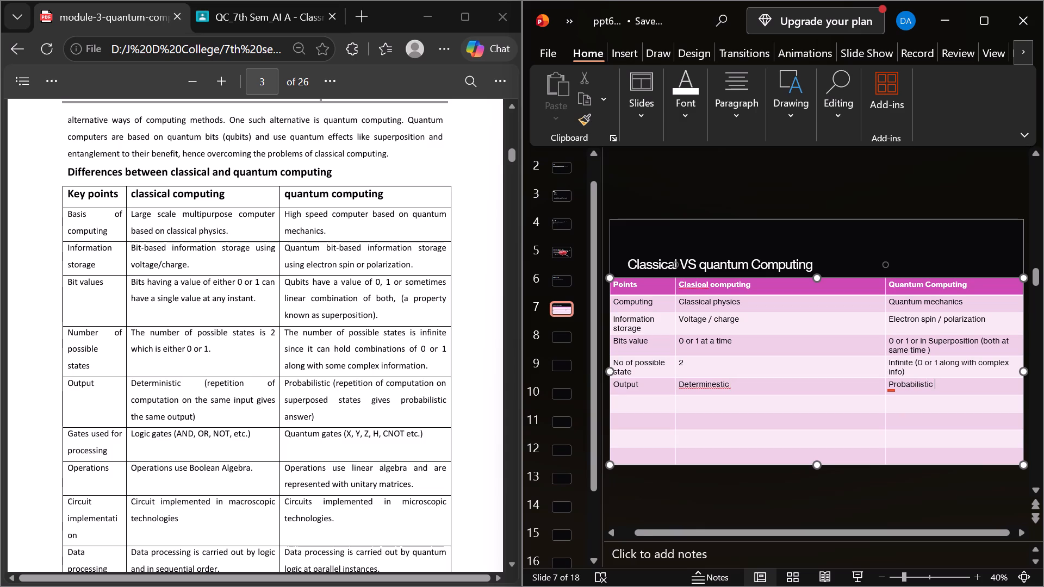
Correct the misspelled word in the Output row's classical computing cell to "Deterministic".
triple_click(709, 388)
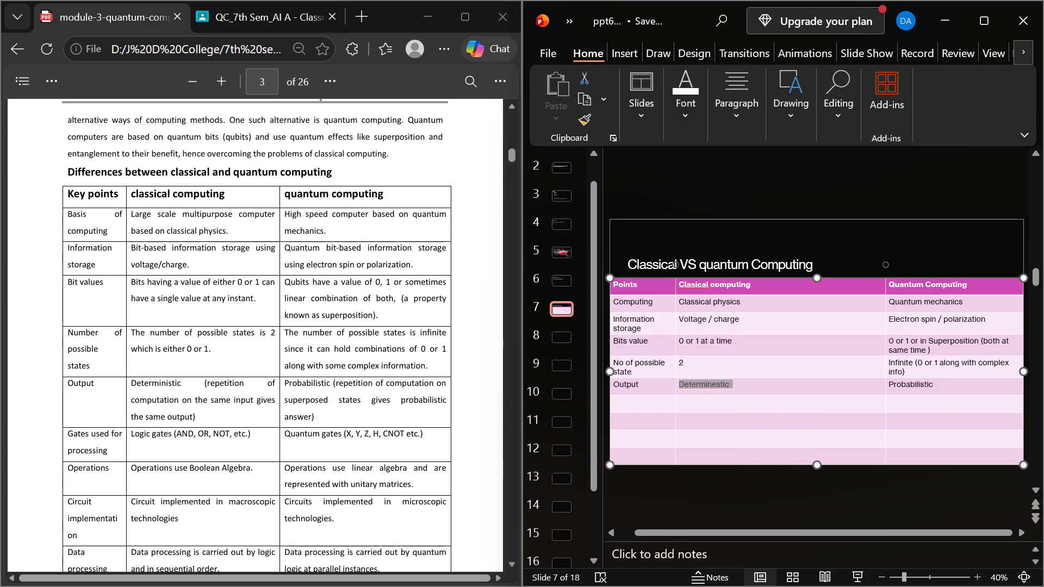
right_click(709, 386)
left_click(759, 401)
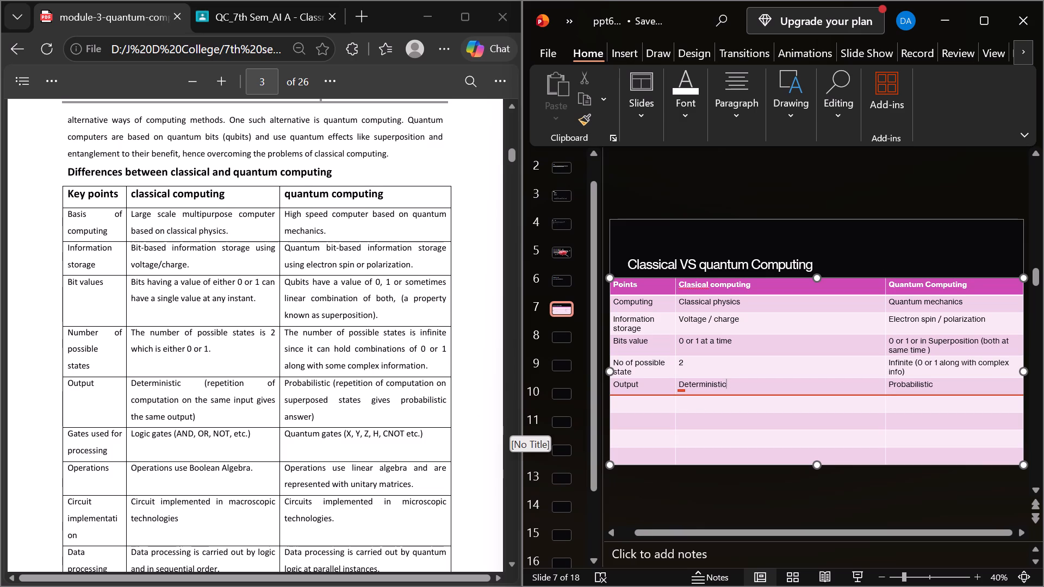
Enter "GATES" as the row label below "Output" in the Points column.
scroll(424, 374, "down", 1)
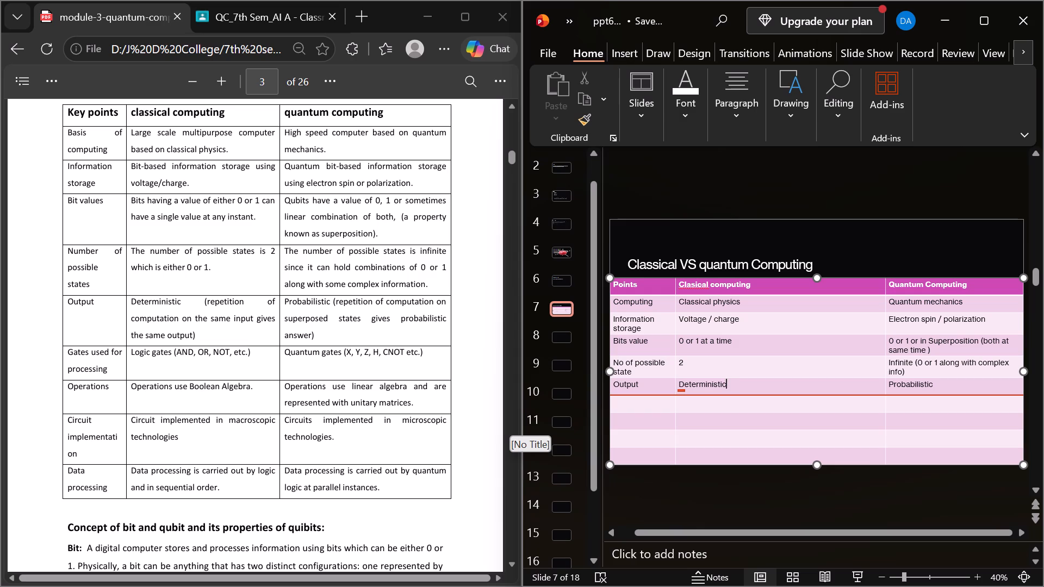
left_click(637, 404)
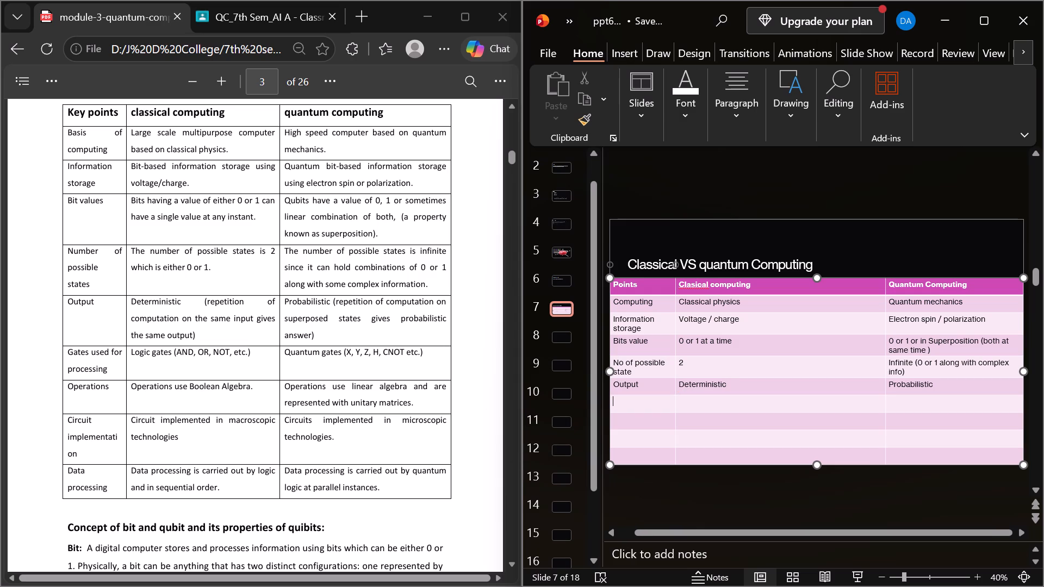
type("ga")
type("GATE")
key("space")
key("BackSpace")
type("S")
key("space")
Enter "Logic(and or not etc)" in the GATES row's classical computing cell.
left_click(699, 402)
type("LO")
key("BackSpace")
type("logic")
key("shift+parenleft")
type("and or not")
key("space")
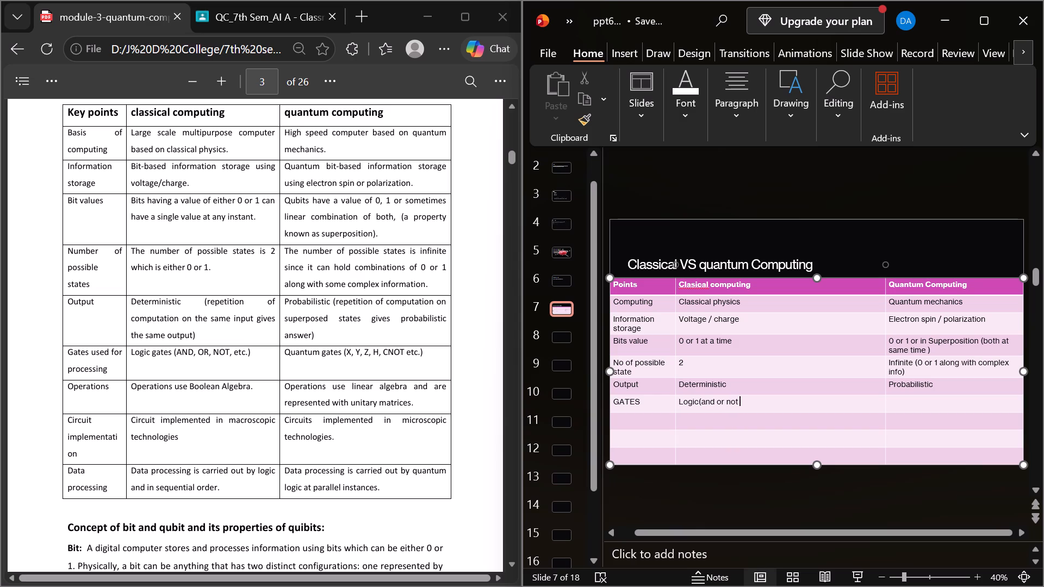
type("etc)")
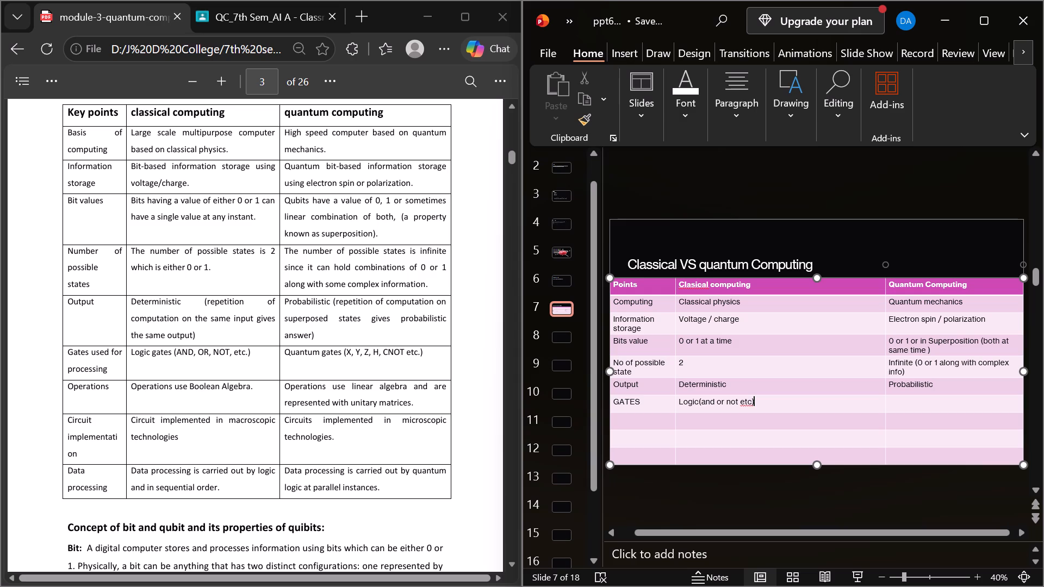
Widen the table's Quantum Computing column by narrowing the classical computing column beside it.
left_click(910, 405)
left_click_drag(884, 286, 827, 292)
left_click(827, 292)
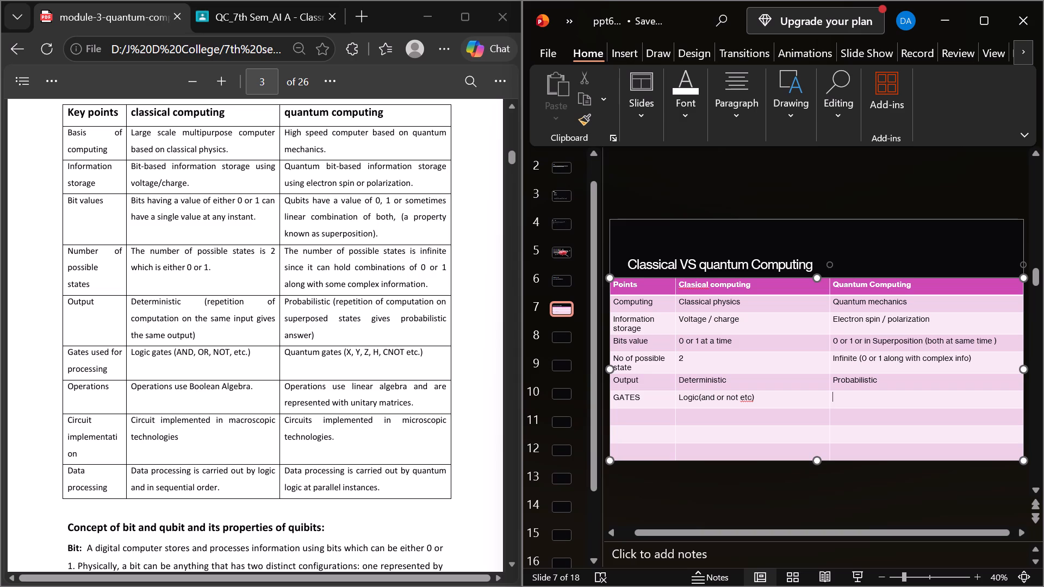
Enter "Q gates (x,y,z)" in the GATES row's Quantum Computing cell.
type("q gates (x,x")
key("BackSpace")
type("y,z")
key("shift+parenright")
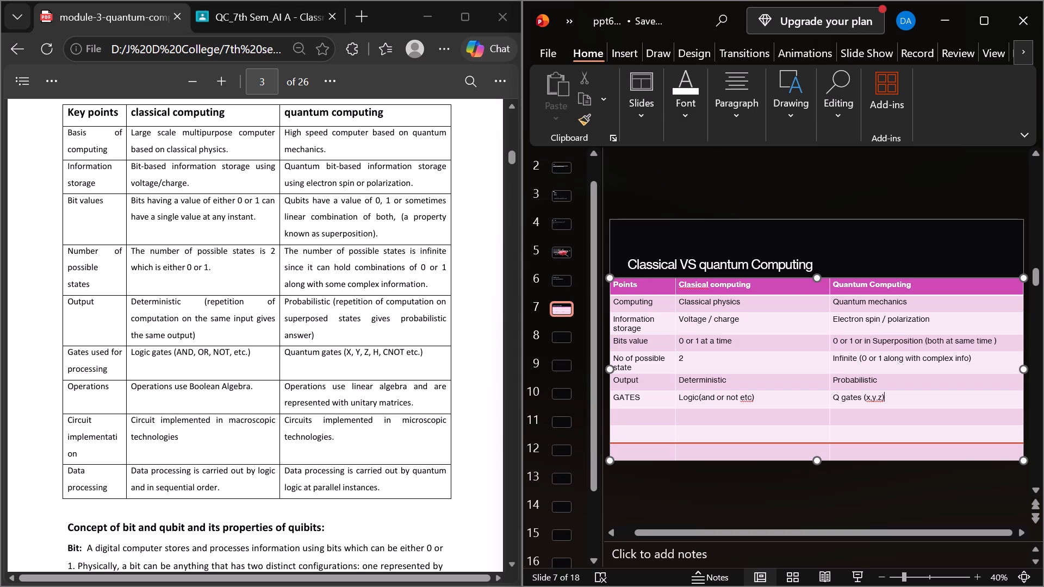
Reduce the comparison table's height so that its lower edge sits just inside the slide.
scroll(274, 426, "down", 1)
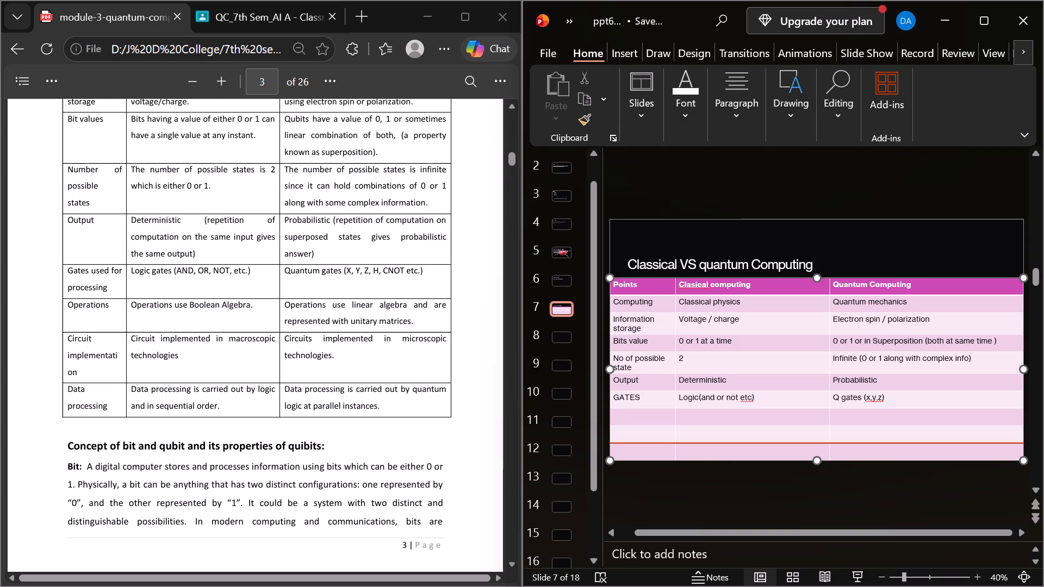
scroll(207, 410, "down", 1)
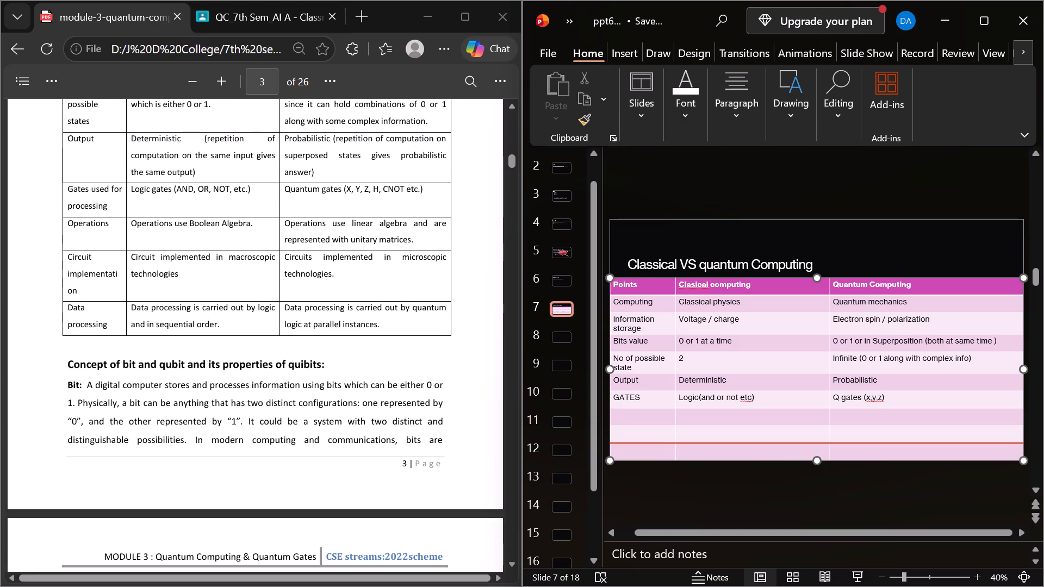
scroll(196, 394, "down", 1)
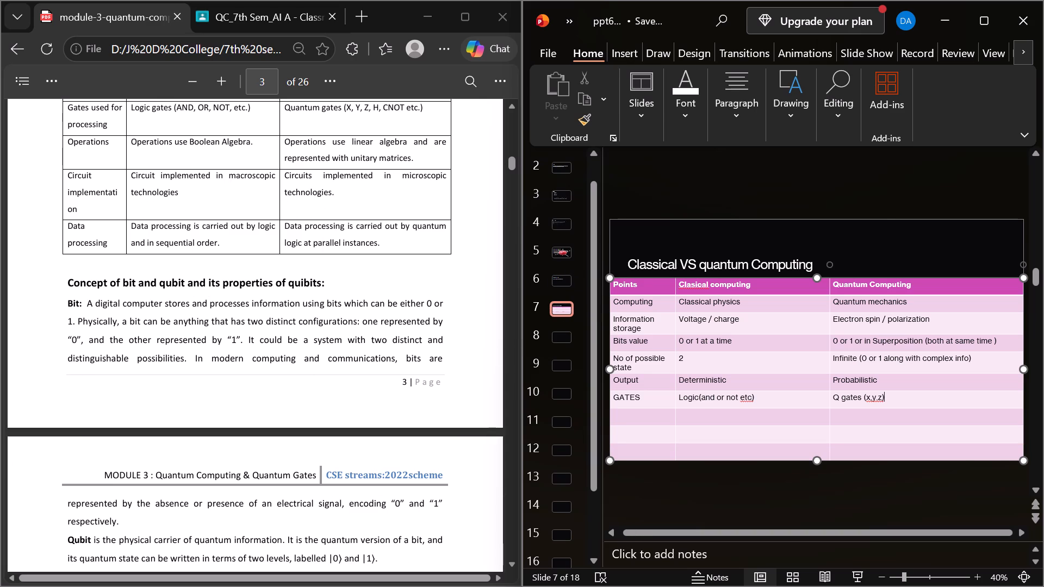
left_click_drag(817, 456, 820, 413)
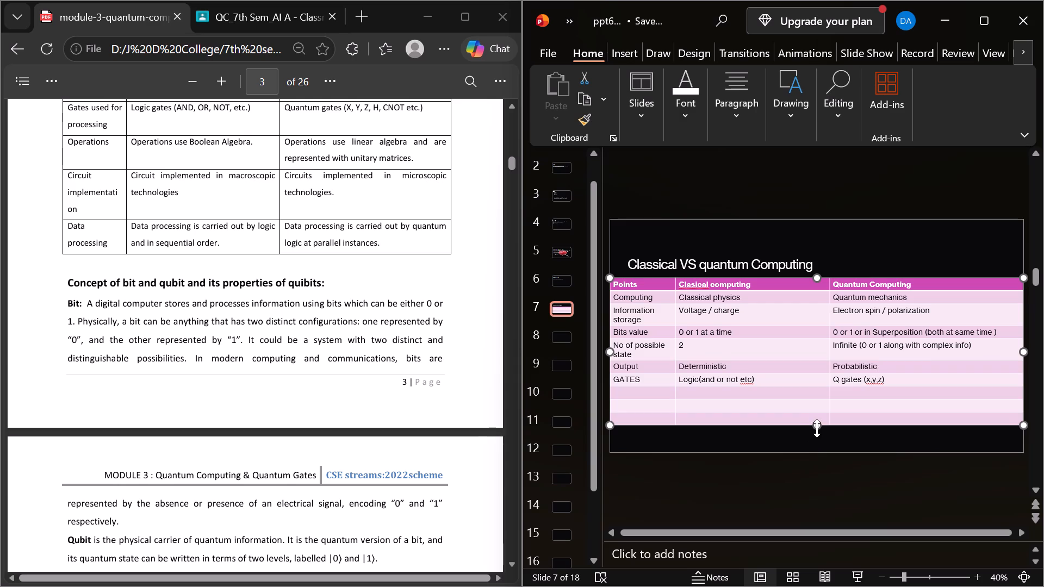
left_click_drag(817, 428, 813, 447)
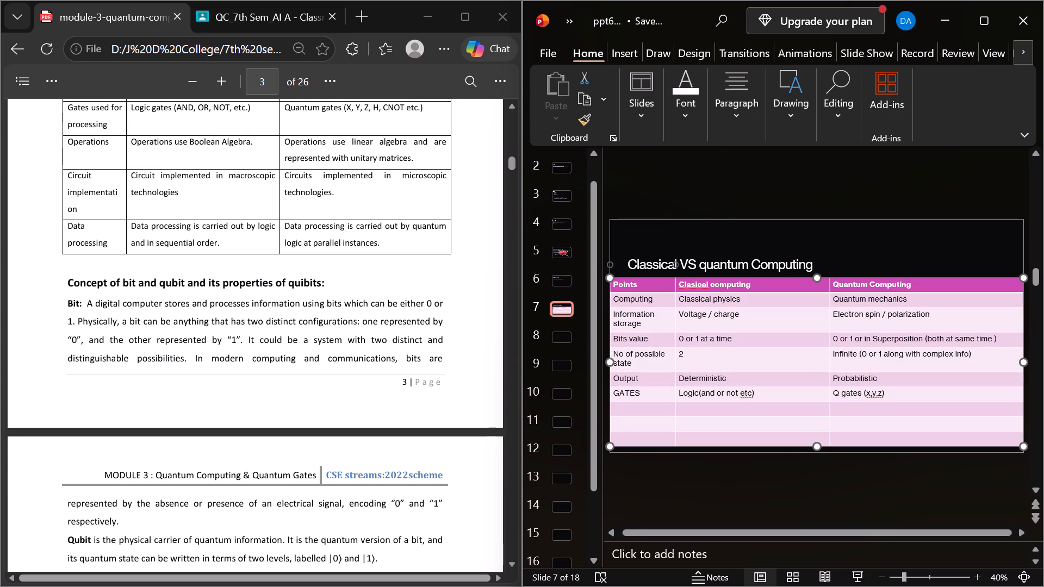
Review slides 3 to 6 alongside the PDF's section on the concept of bit and qubit.
left_click(555, 279)
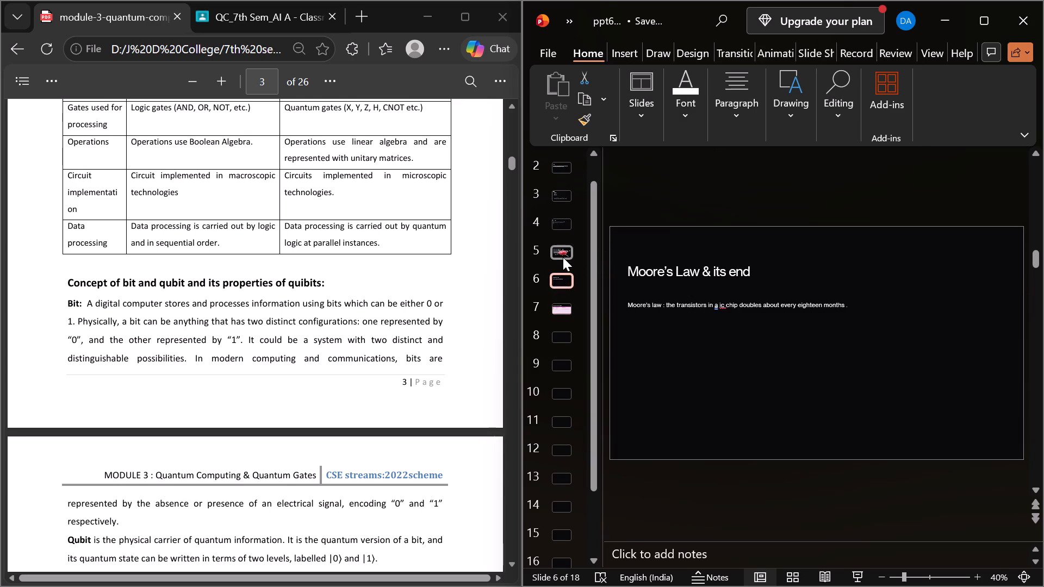
left_click(563, 257)
left_click(562, 228)
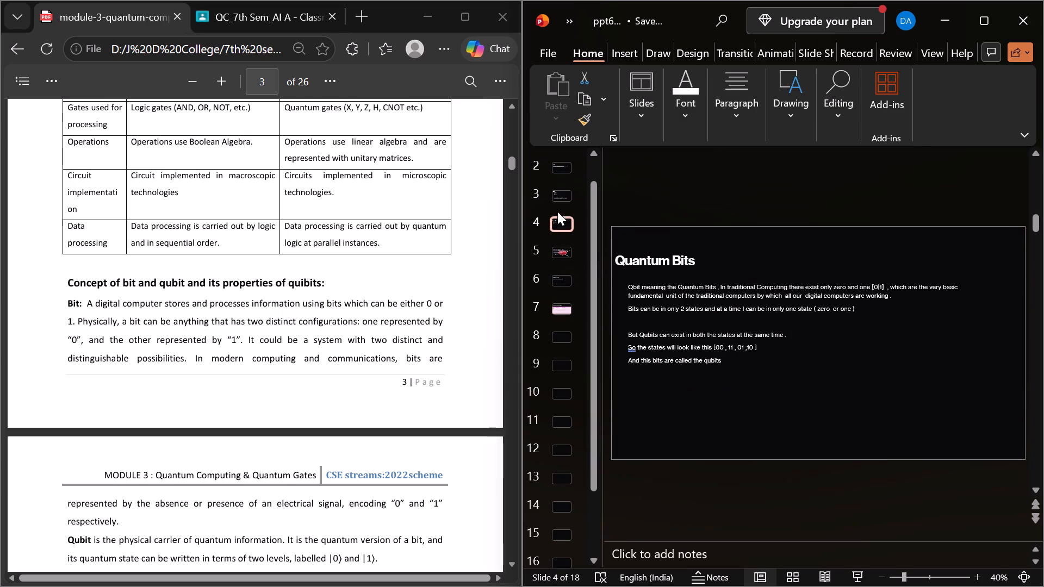
left_click(556, 201)
left_click(560, 226)
scroll(293, 361, "down", 2)
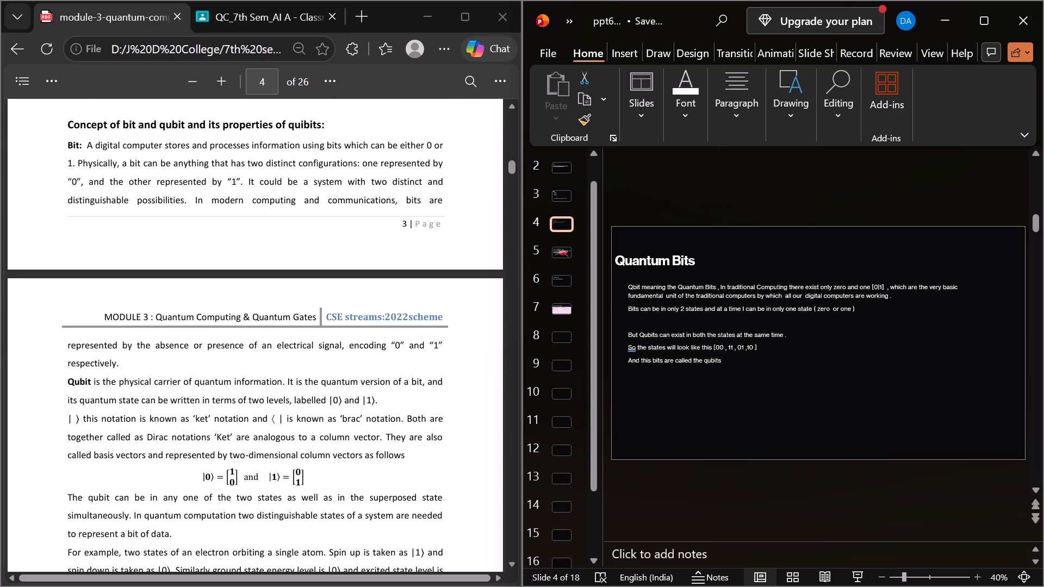
left_click(561, 255)
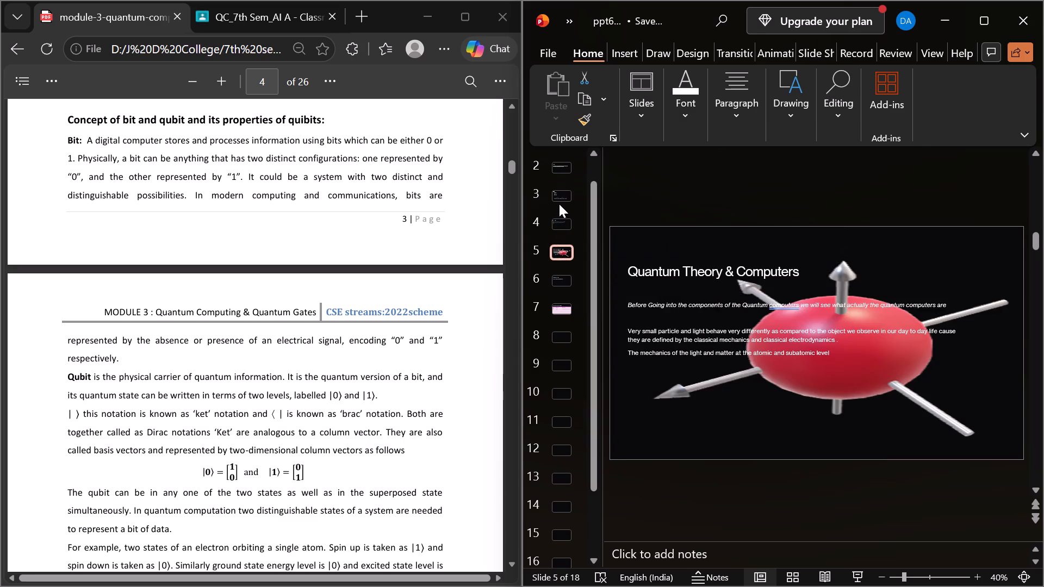
left_click(559, 204)
On slide 4, leave a blank line after the body text and add "Qubut is the Physical carrier of the quantum information".
left_click(554, 226)
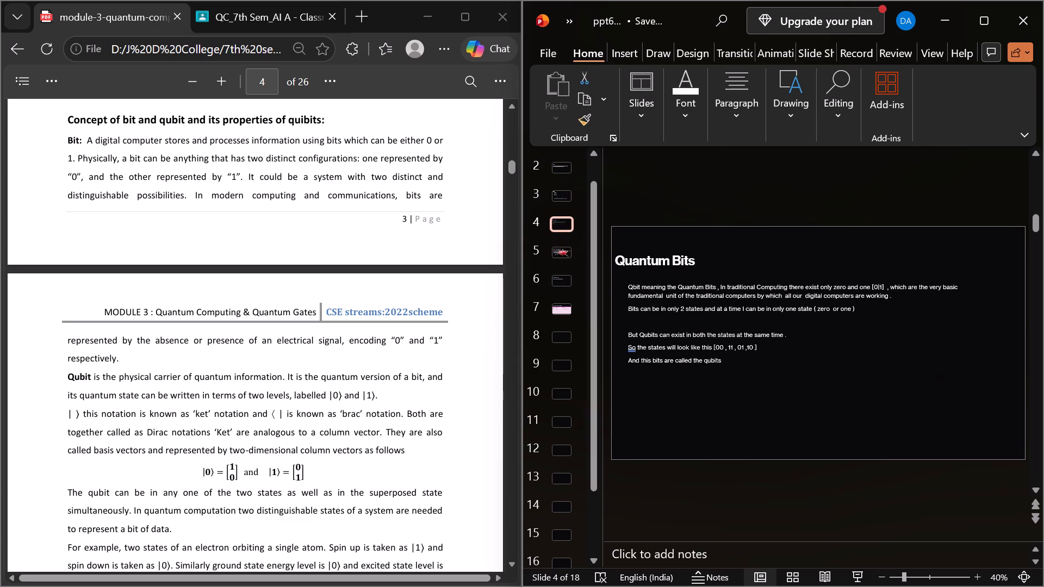
left_click(735, 363)
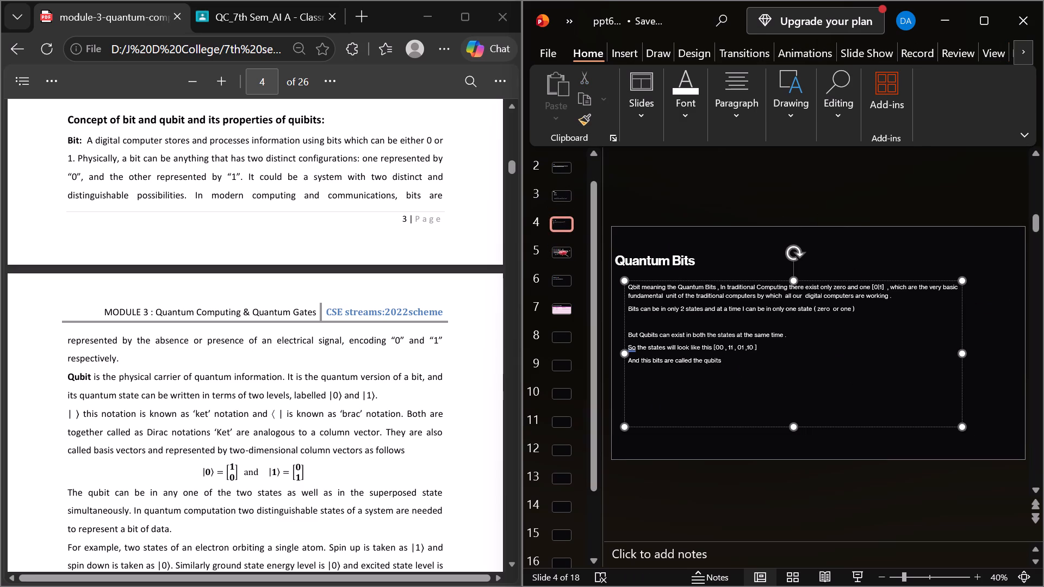
key("Return")
key("Return")
key("w")
key("BackSpace")
key("q")
type("ubut is the")
key("space")
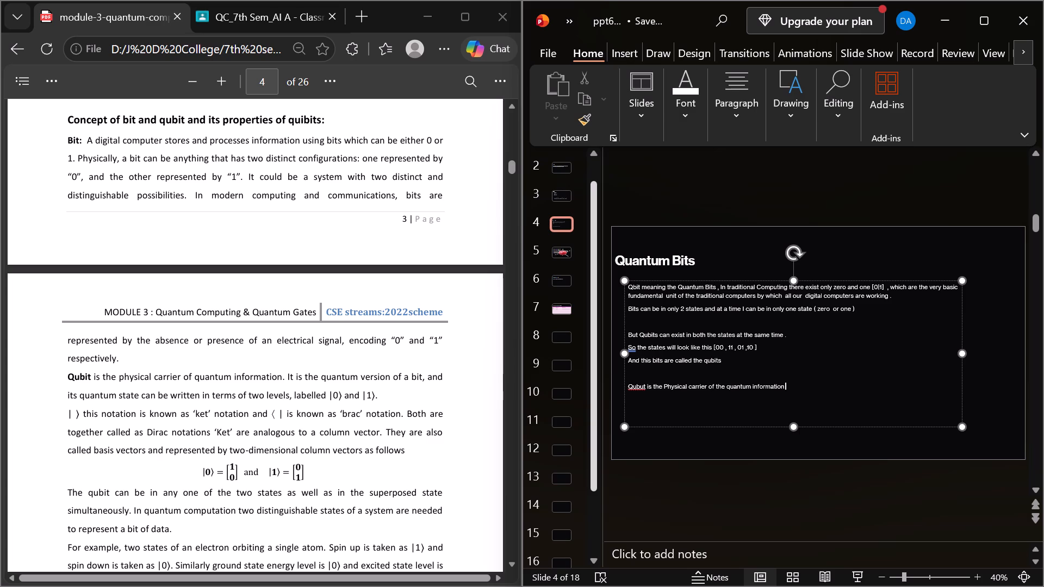
Add a new line reading "Ket Notation" directly below the qubit sentence on slide 4.
key("Return")
key("Return")
key("BackSpace")
type("ket")
key("space")
key("BackSpace")
type("OT")
key("BackSpace")
key("BackSpace")
key("BackSpace")
type("otat")
key("BackSpace")
type("tion")
key("space")
Append the ket symbol "|>" and two spaces after "Ket Notation".
key("shift+bar")
key("period")
key("BackSpace")
key("shift+greater")
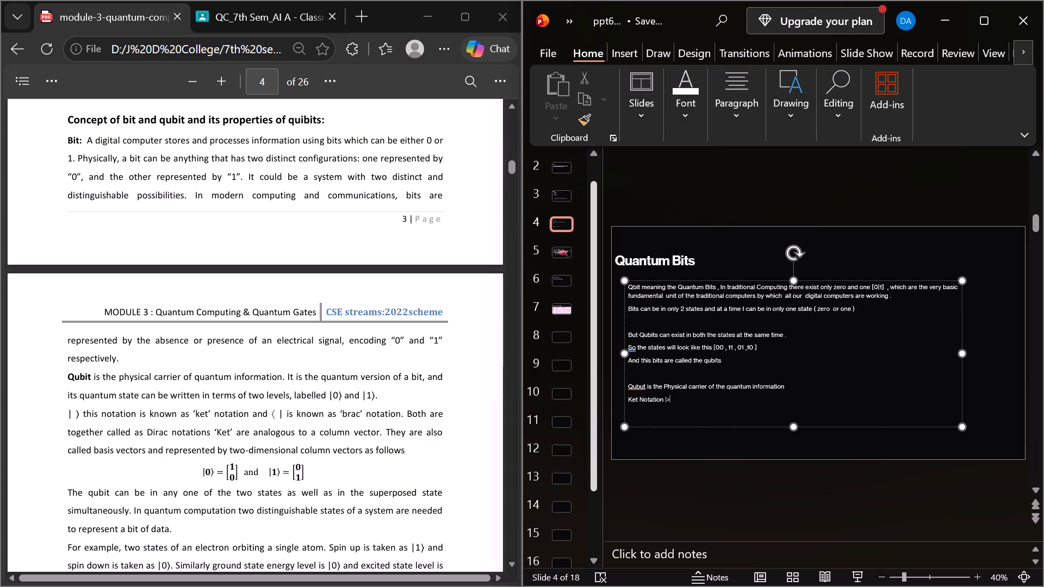
key("space")
key("space")
Append the two basis states in parentheses after the ket symbol as "(|0>|1>)".
type("((")
key("BackSpace")
key("shift+parenright")
key("Left")
key("shift+bar")
key("0")
key("shift+greater")
key("shift+bar")
type("1>")
Separate the two basis states with two spaces and put an opening parenthesis before "|1>".
key("Left")
key("Left")
key("Left")
key("space")
key("space")
key("shift+parenleft")
Retype the second basis state as "|1)" and remove its opening parenthesis, making the line end in "(|0> |1)".
key("Right")
key("Right")
key("Right")
key("Right")
key("BackSpace")
key("BackSpace")
key("BackSpace")
key("BackSpace")
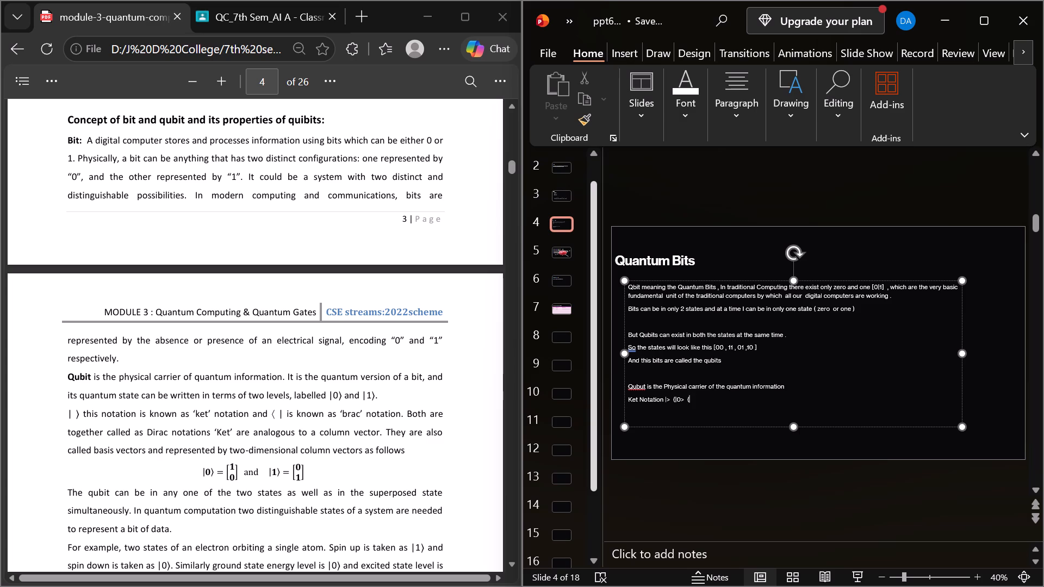
key("shift+bar")
key("1")
key("shift+parenright")
key("Left")
key("Left")
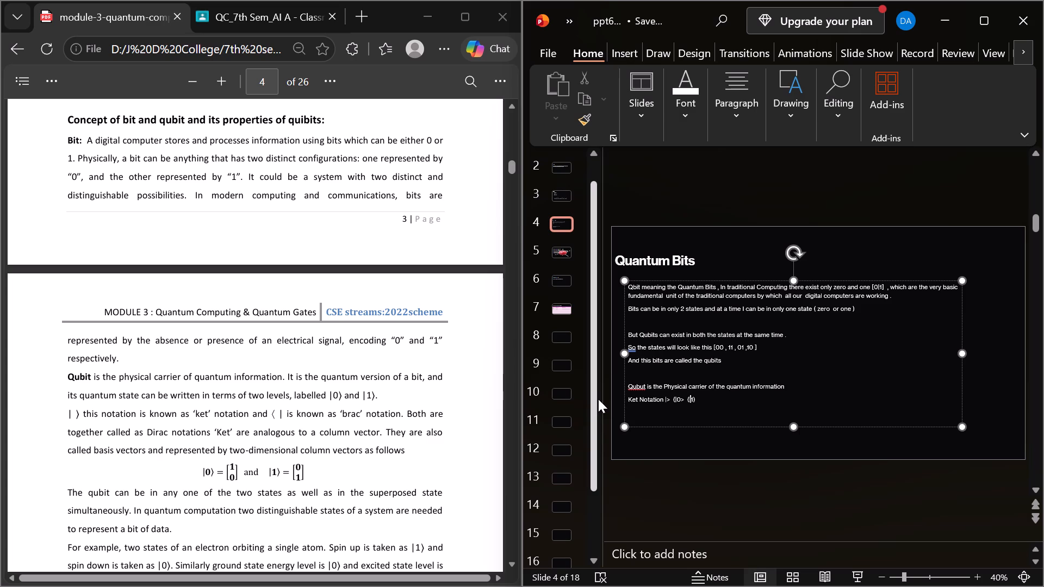
key("Left")
key("BackSpace")
left_click(763, 387)
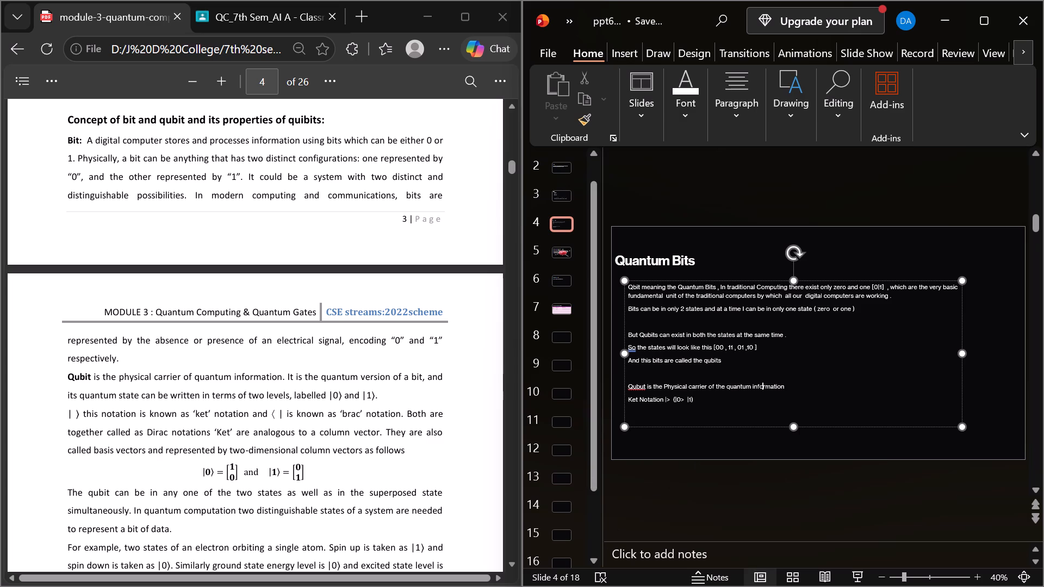
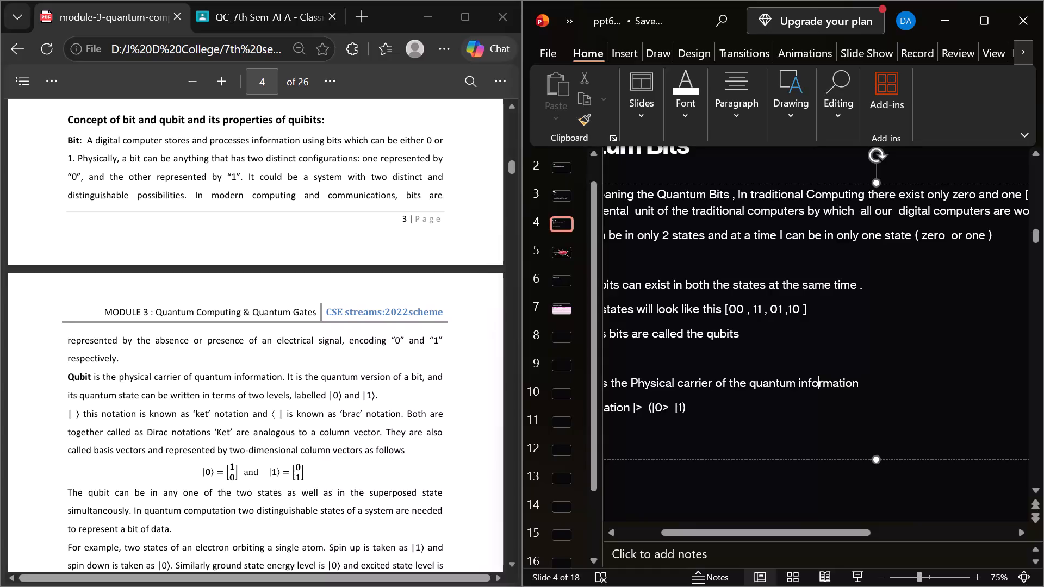
Add a closing parenthesis after "|1)" at the end of the Ket Notation line.
left_click(651, 408)
key("Right")
key("Right")
key("Right")
key("Right")
key("Right")
key("Right")
key("Right")
key("Right")
key("shift+parenright")
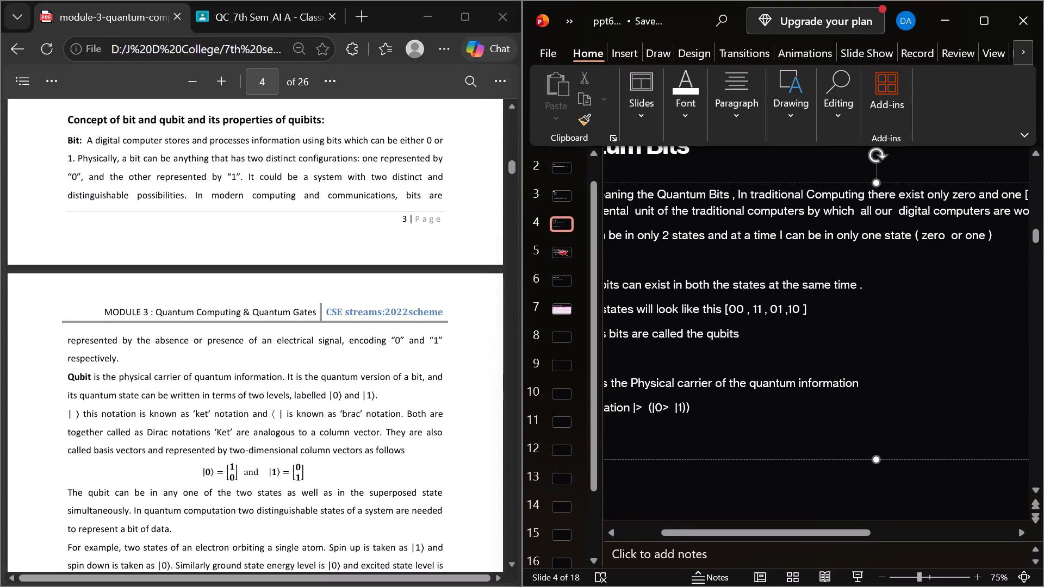
Pad the Ket Notation parentheses with three spaces after the opening one and four spaces before the final closing one.
left_click(650, 407)
key("space")
key("space")
key("space")
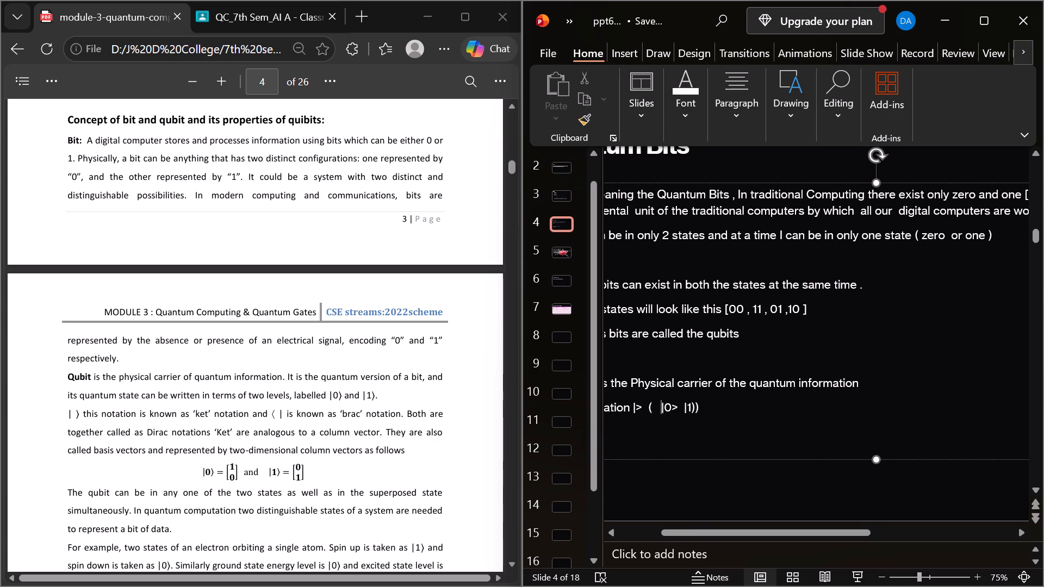
left_click(693, 408)
key("space")
key("space")
key("space")
key("BackSpace")
key("BackSpace")
key("BackSpace")
key("Right")
key("space")
key("space")
key("space")
key("space")
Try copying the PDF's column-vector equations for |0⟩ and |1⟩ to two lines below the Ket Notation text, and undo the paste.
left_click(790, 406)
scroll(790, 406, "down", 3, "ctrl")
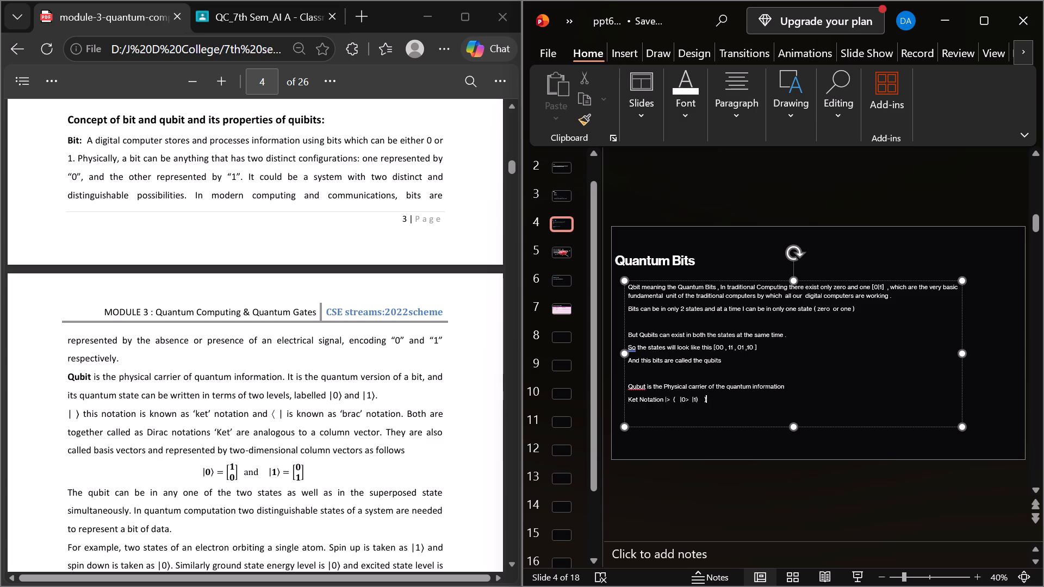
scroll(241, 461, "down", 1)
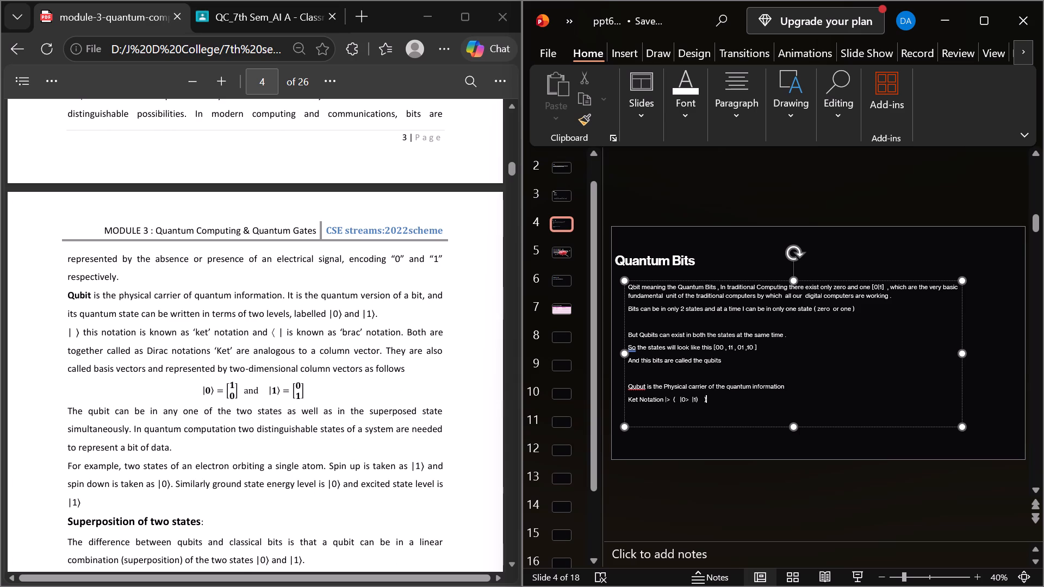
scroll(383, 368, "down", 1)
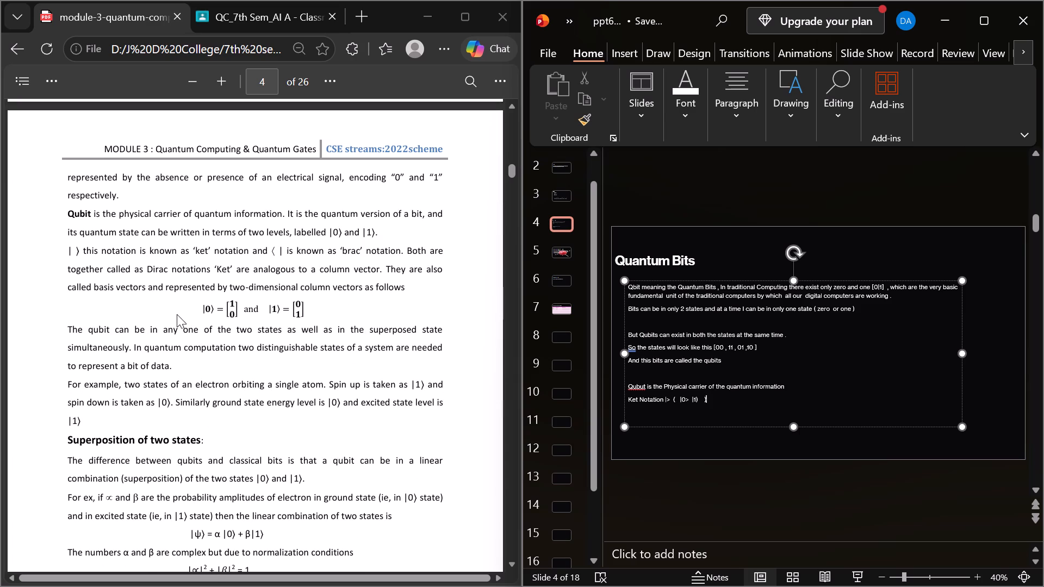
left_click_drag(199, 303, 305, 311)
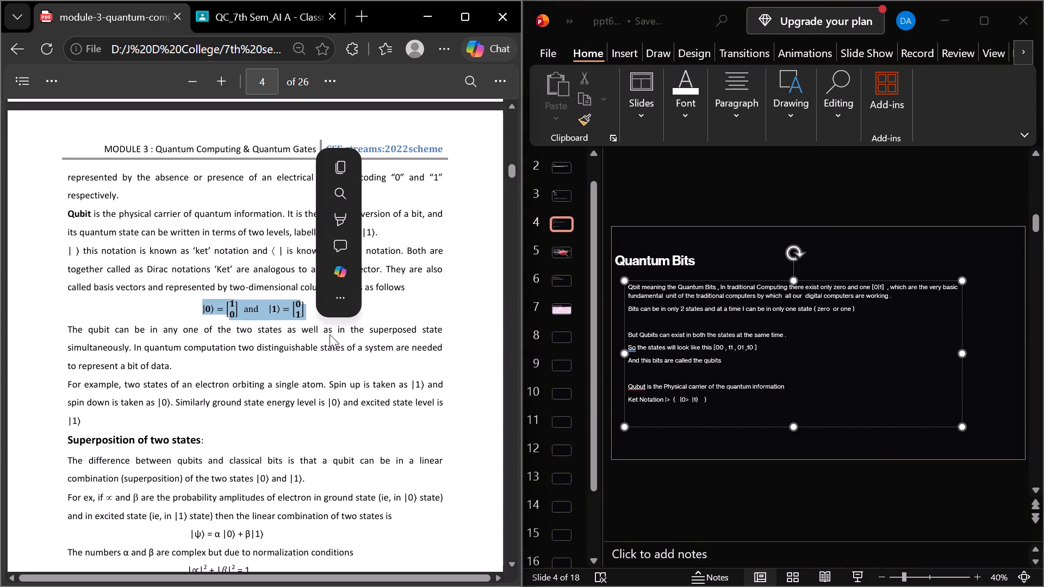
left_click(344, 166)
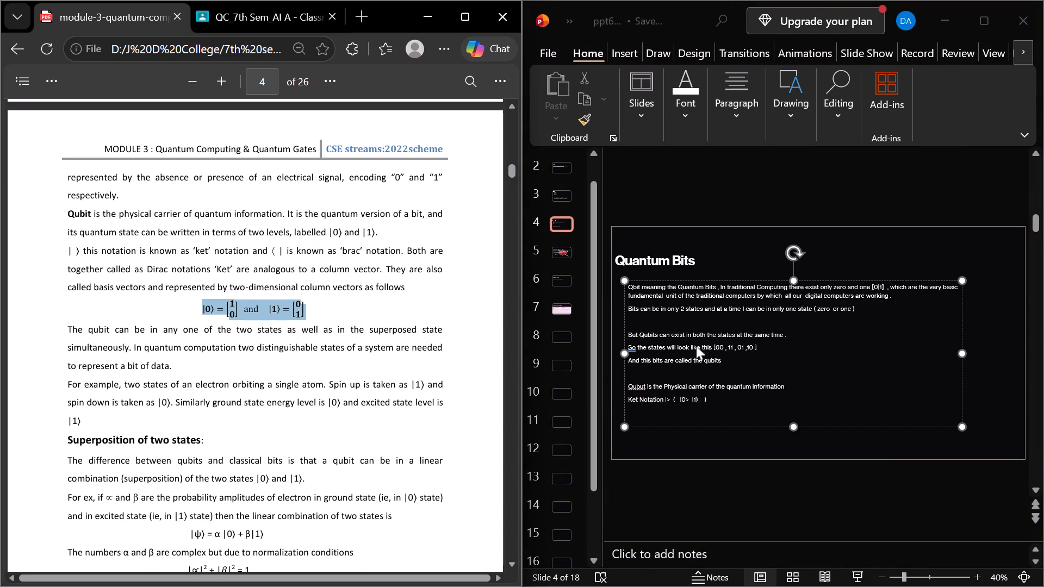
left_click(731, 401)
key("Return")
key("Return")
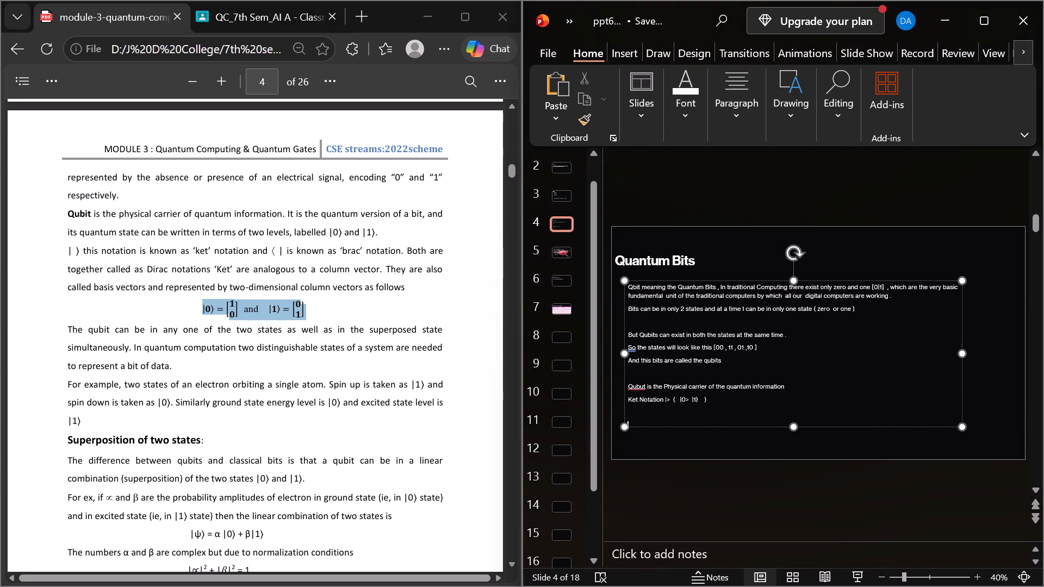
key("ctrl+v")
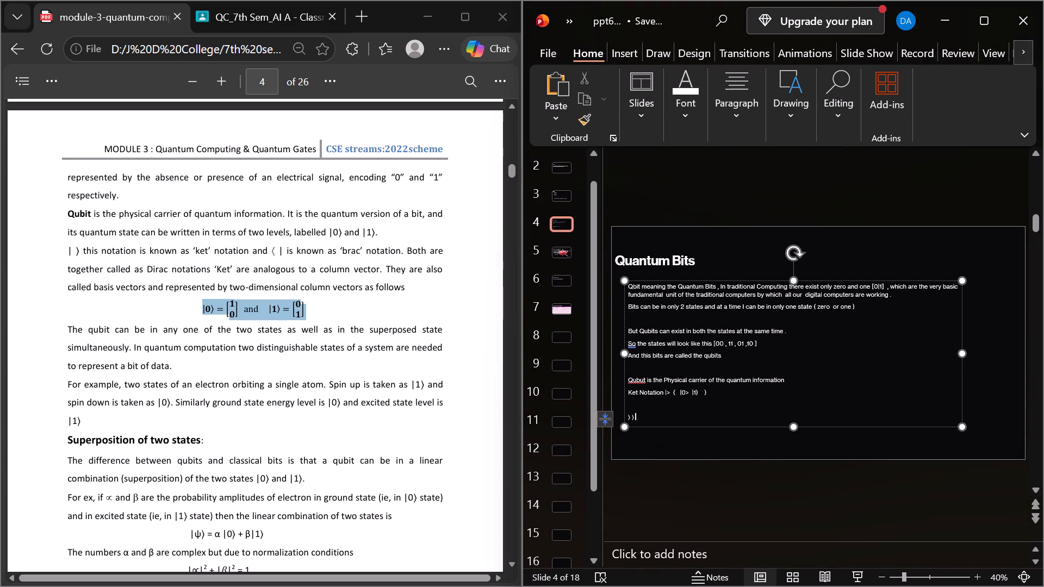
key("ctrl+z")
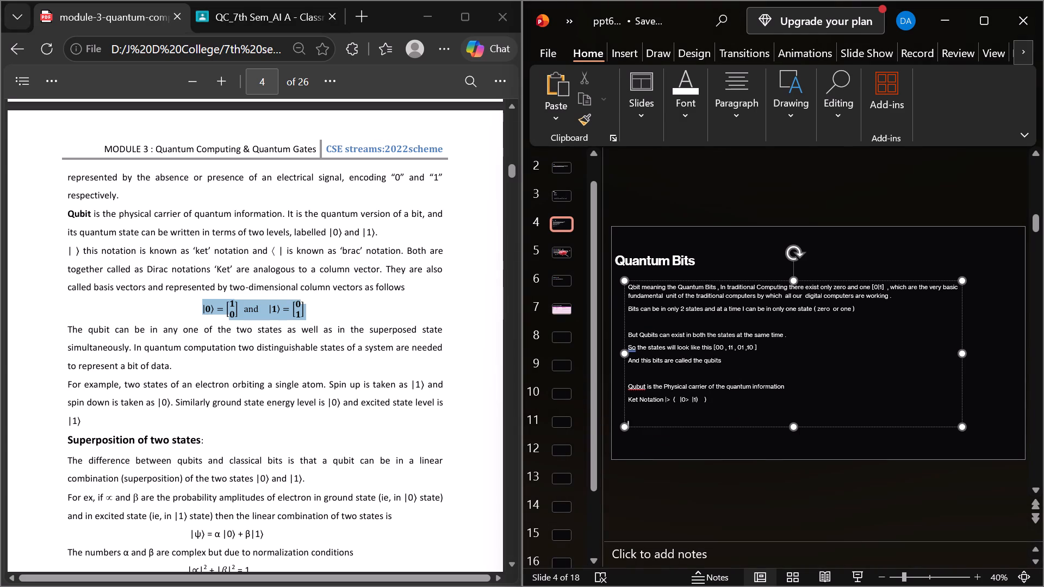
Read the PDF's sections on superposition of two states, the qubit representation example and the properties of qubits.
left_click(224, 429)
scroll(223, 429, "down", 2)
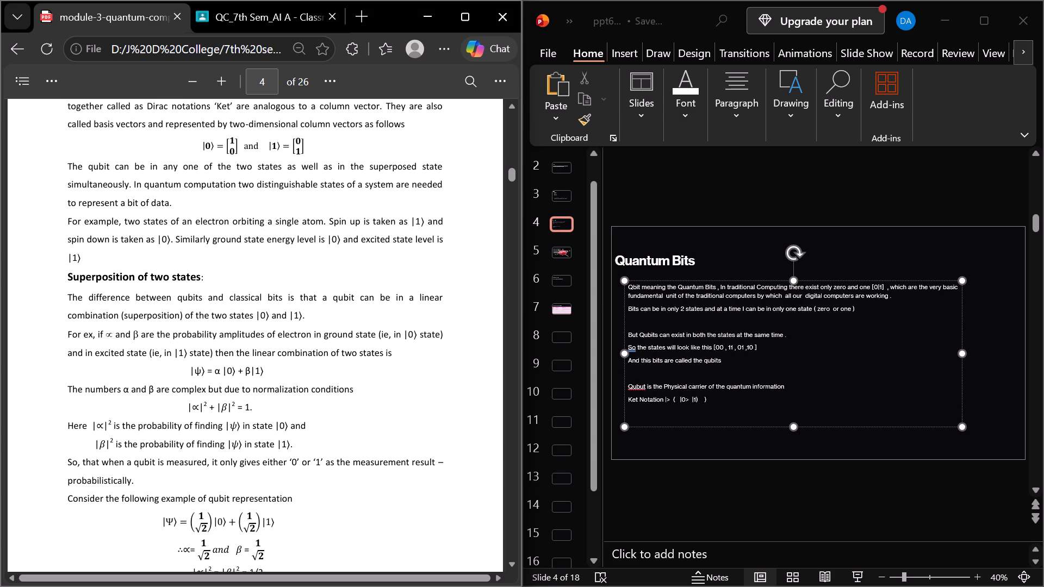
scroll(245, 338, "down", 1)
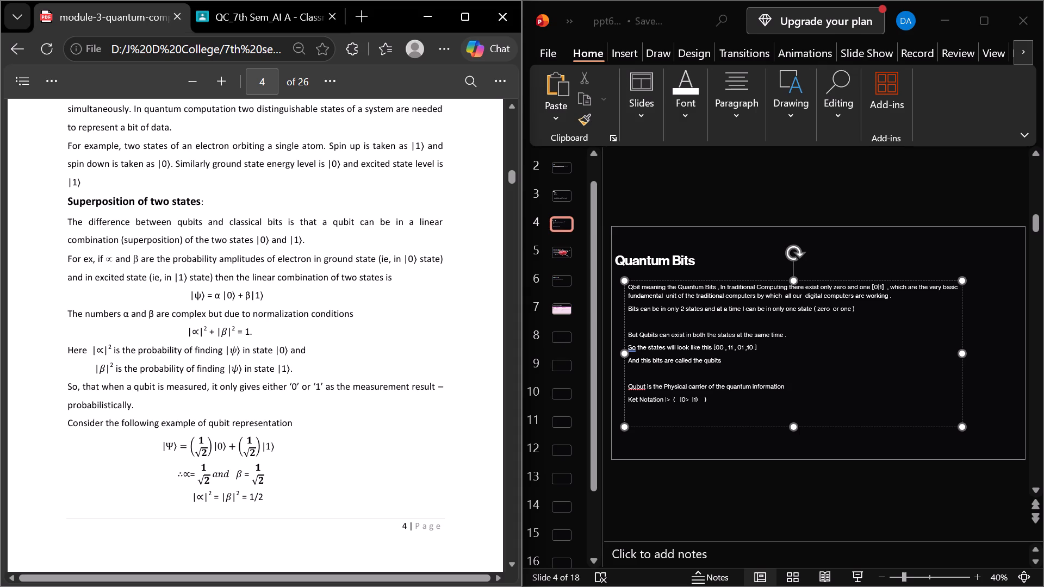
left_click_drag(187, 288, 229, 297)
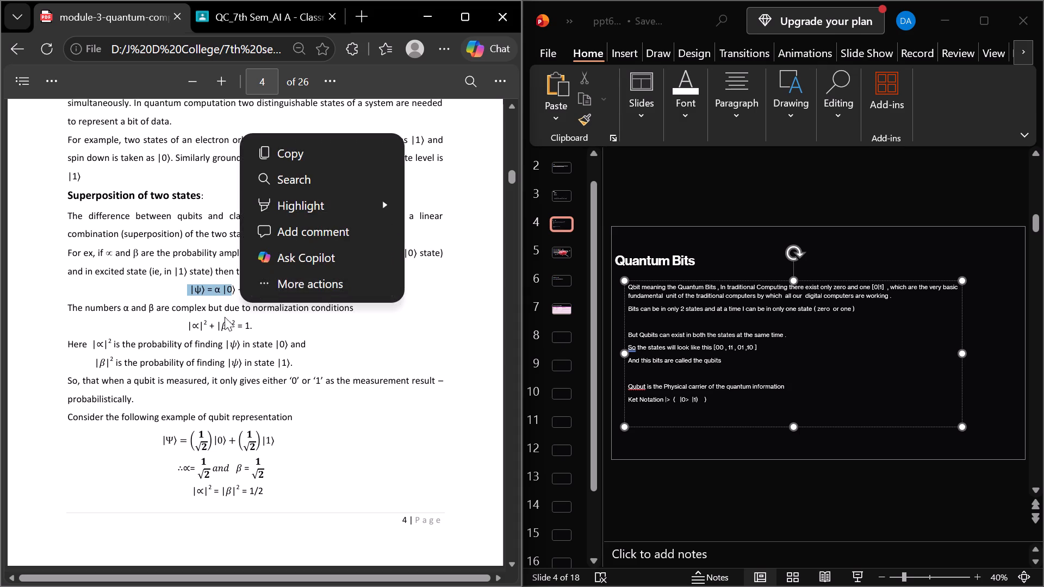
left_click(216, 319)
scroll(172, 295, "down", 1)
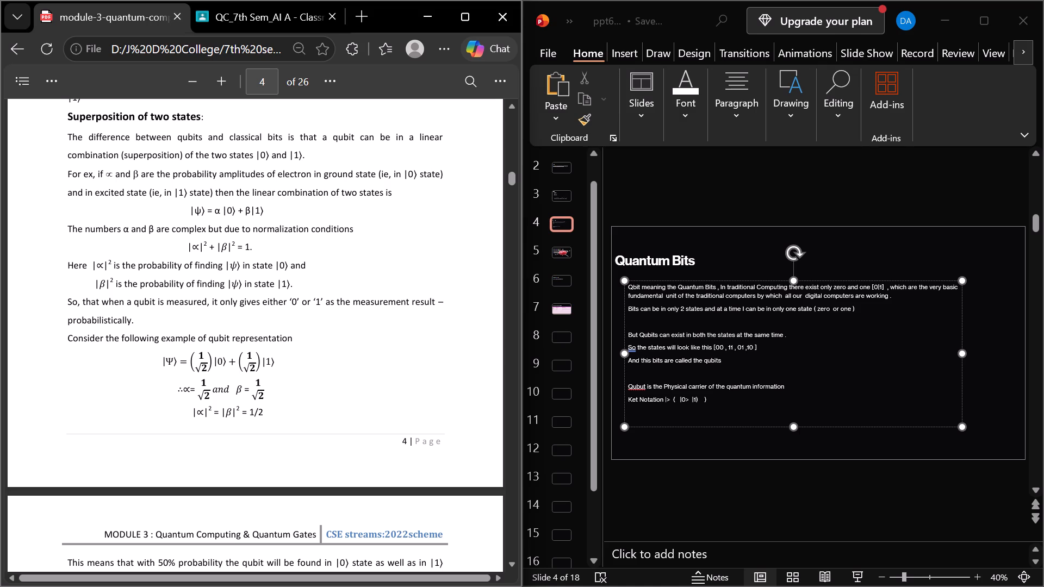
scroll(298, 274, "down", 1)
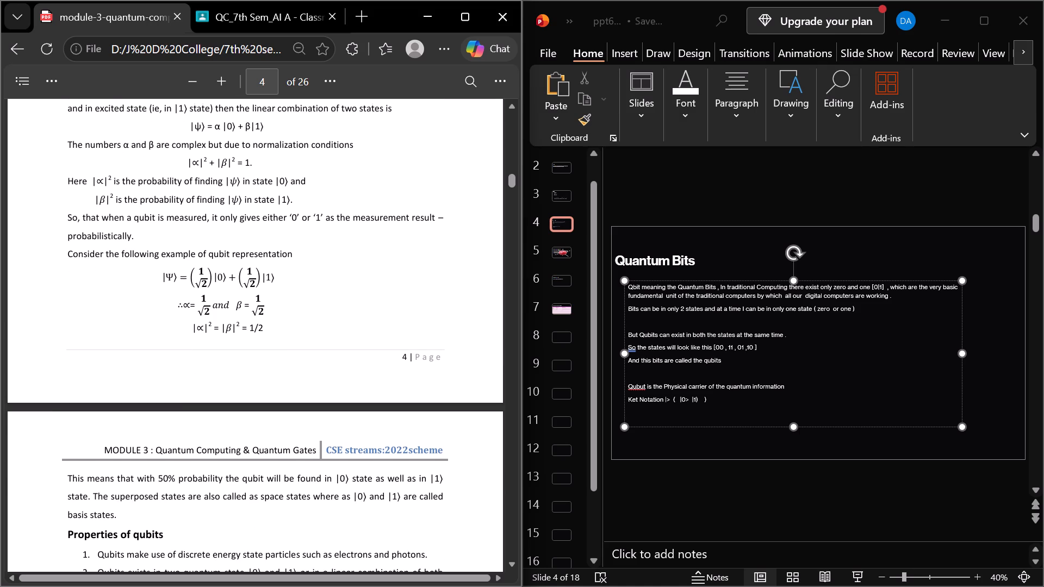
scroll(128, 261, "down", 2)
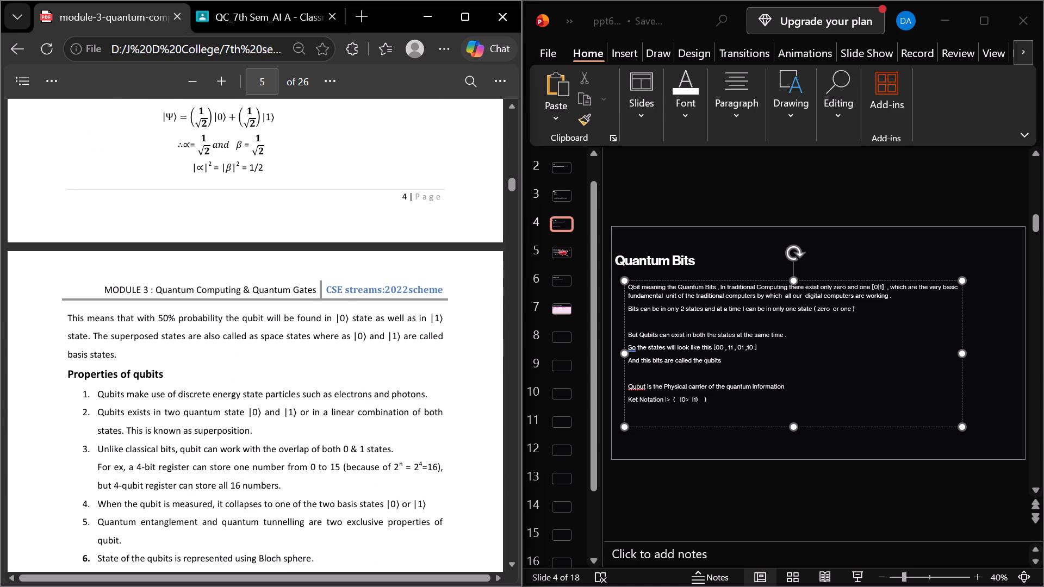
scroll(128, 261, "down", 2)
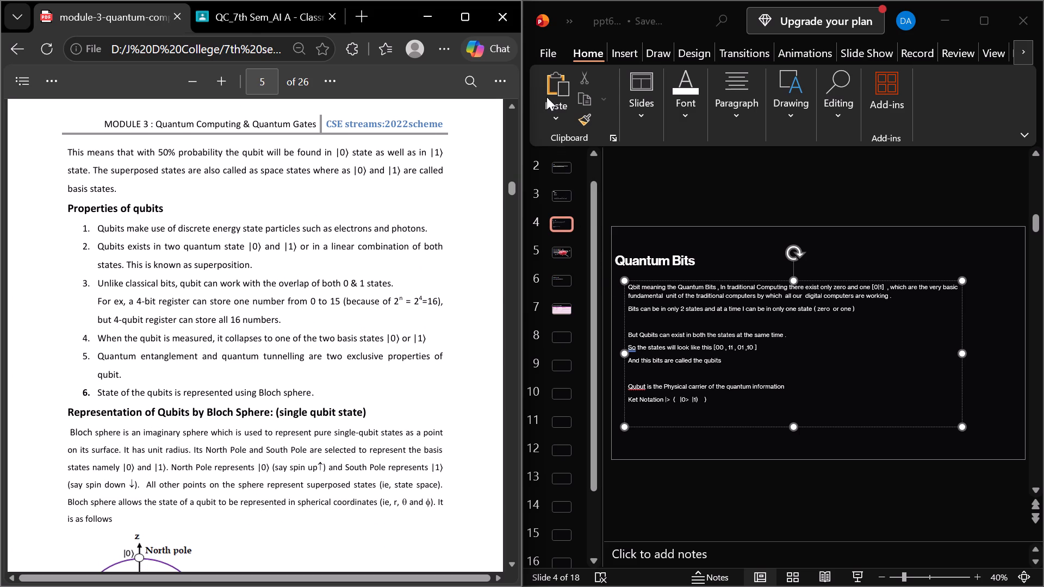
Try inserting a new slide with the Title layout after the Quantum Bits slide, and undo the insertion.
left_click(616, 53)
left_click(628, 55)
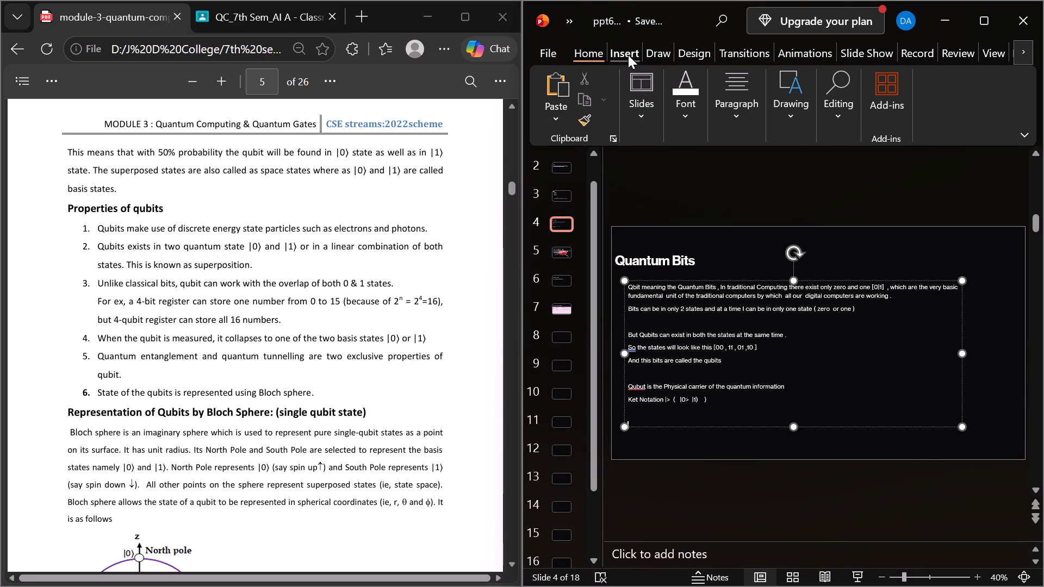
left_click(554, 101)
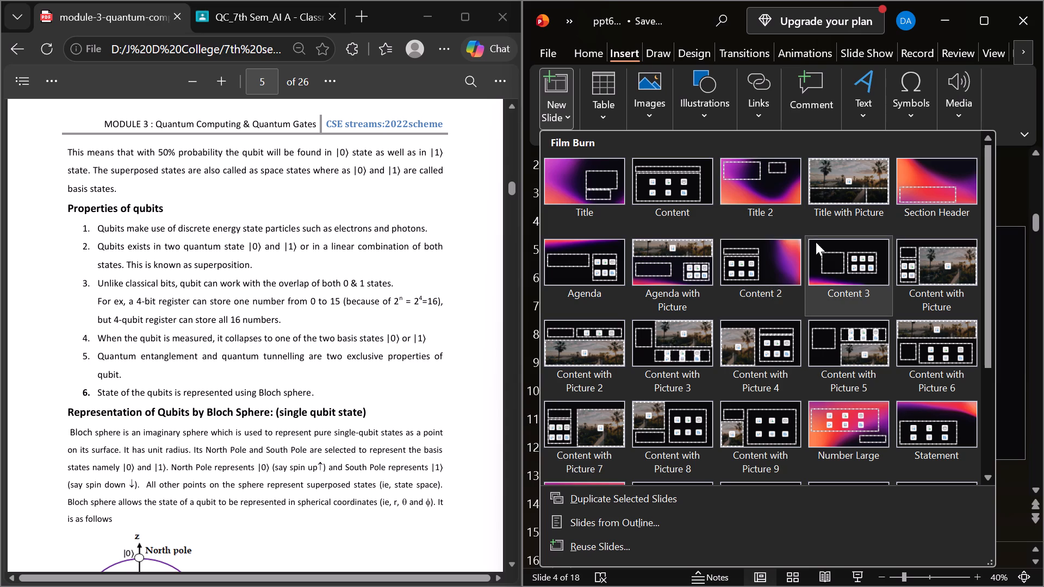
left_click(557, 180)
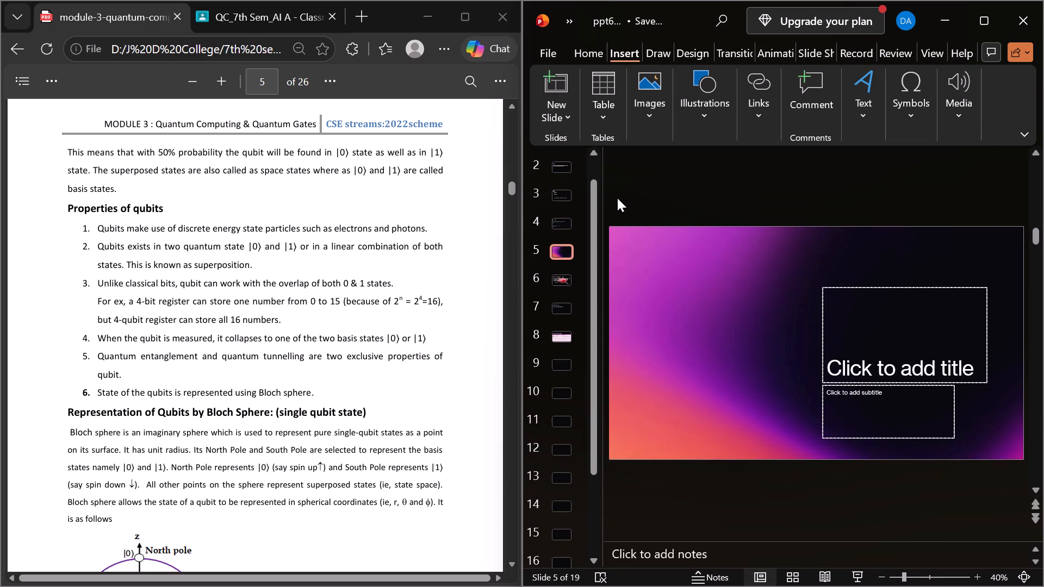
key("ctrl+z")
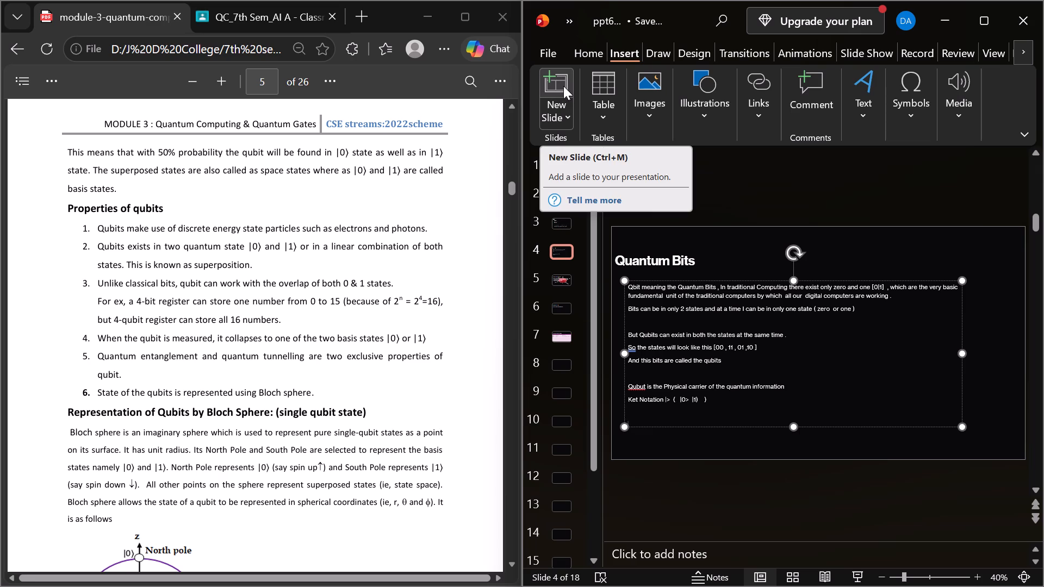
Move blank slide 8 to position 5, directly after the Quantum Bits slide, and open it.
left_click_drag(563, 365, 578, 237)
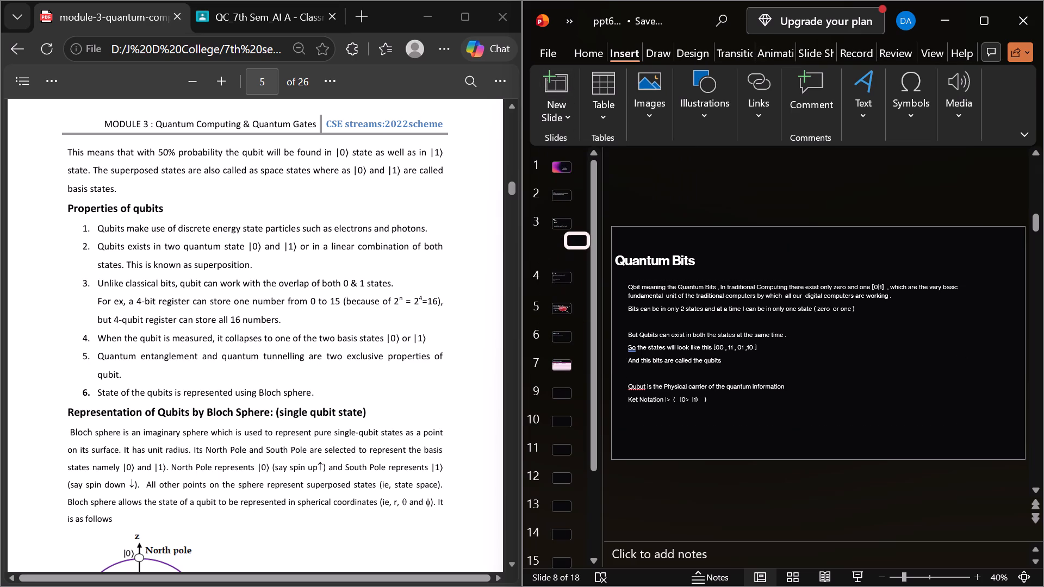
left_click_drag(578, 237, 564, 252)
left_click_drag(564, 252, 563, 247)
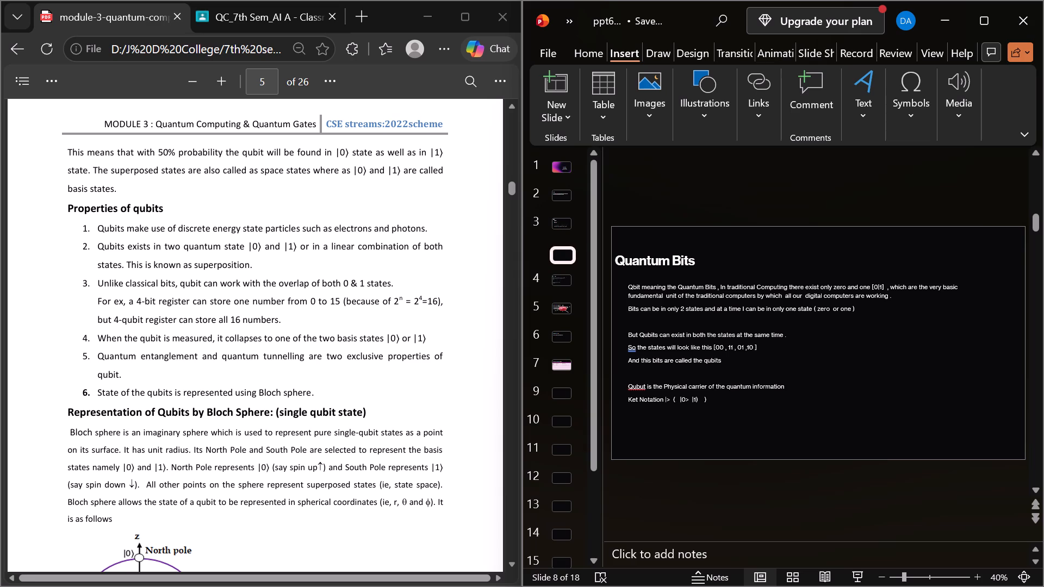
left_click_drag(563, 247, 563, 242)
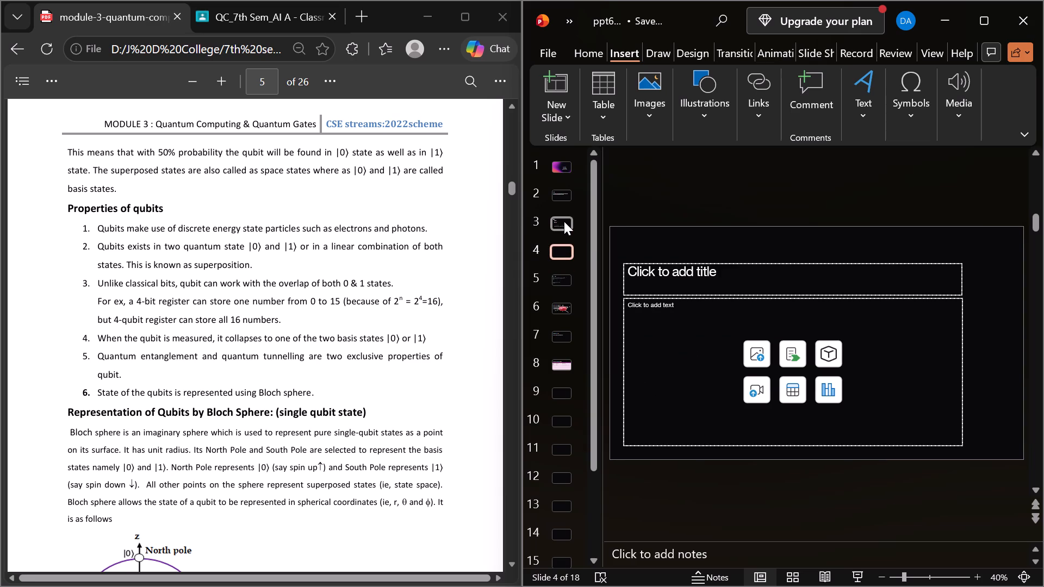
double_click(564, 279)
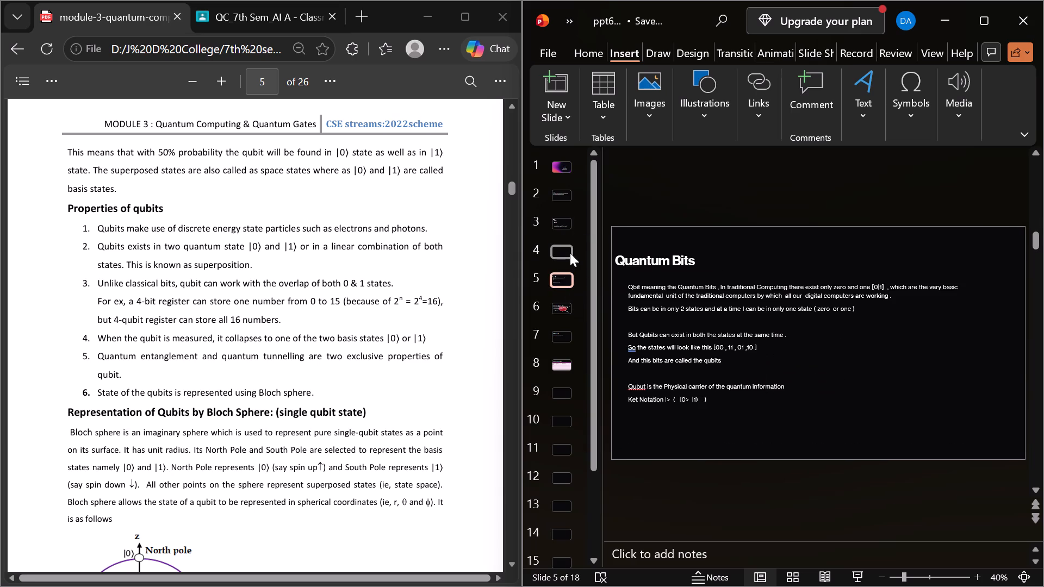
left_click_drag(570, 252, 568, 291)
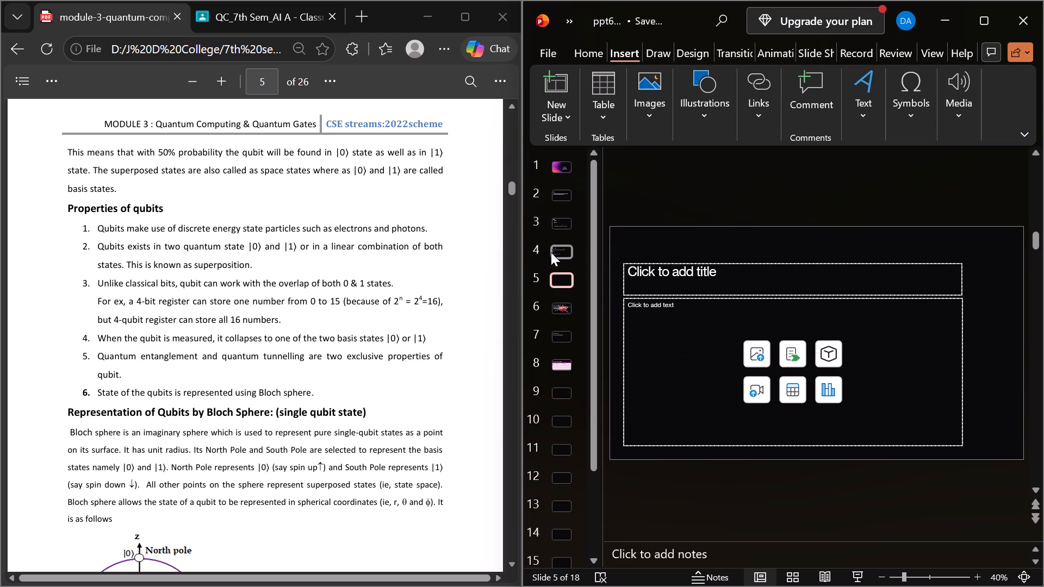
left_click(565, 252)
double_click(565, 280)
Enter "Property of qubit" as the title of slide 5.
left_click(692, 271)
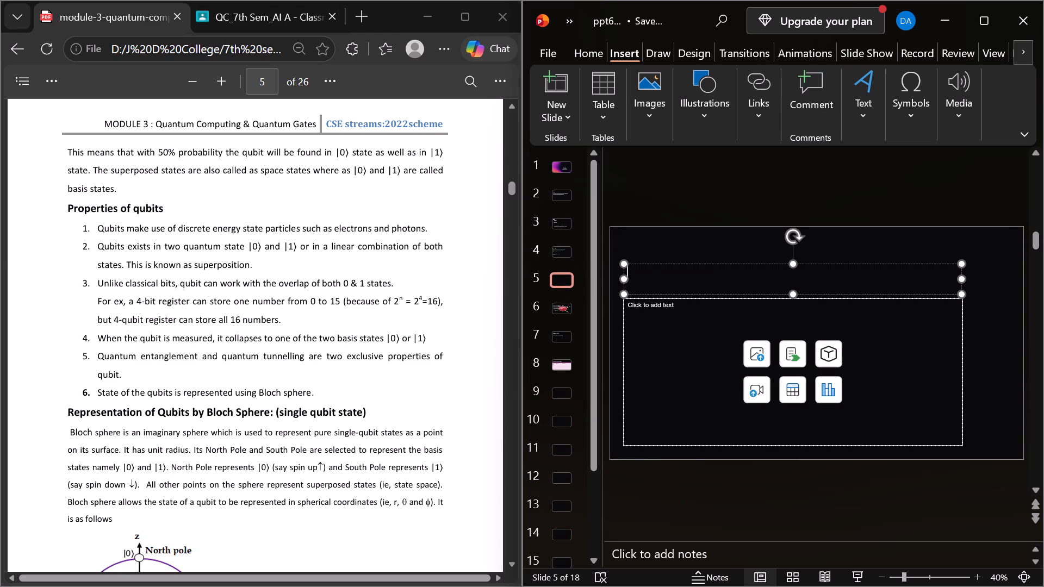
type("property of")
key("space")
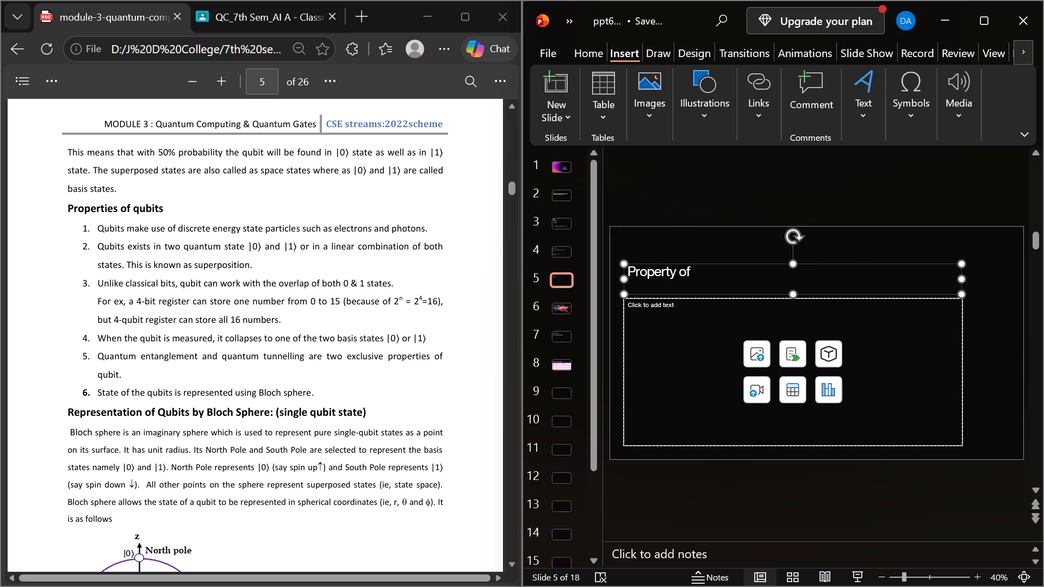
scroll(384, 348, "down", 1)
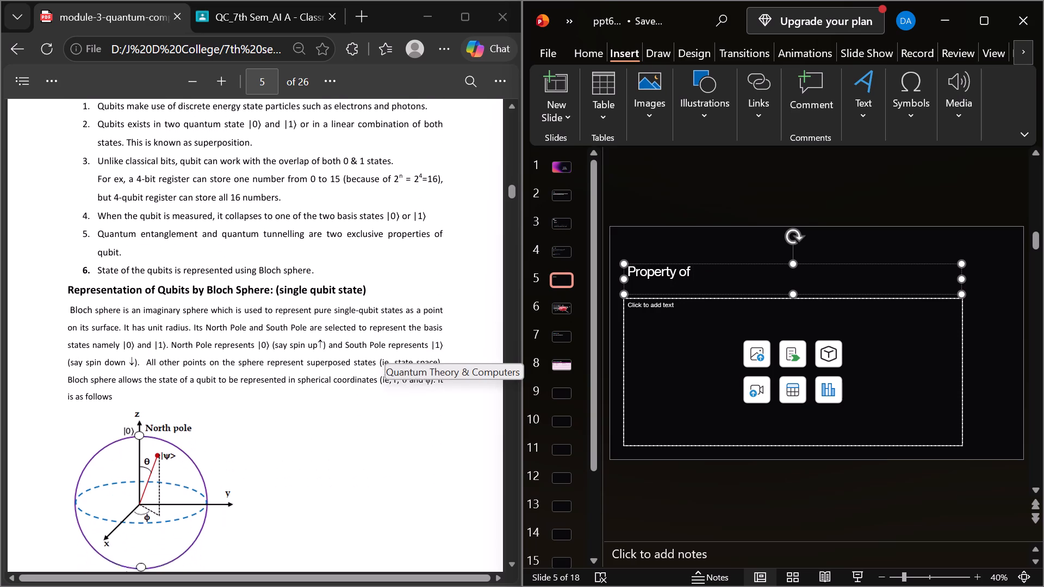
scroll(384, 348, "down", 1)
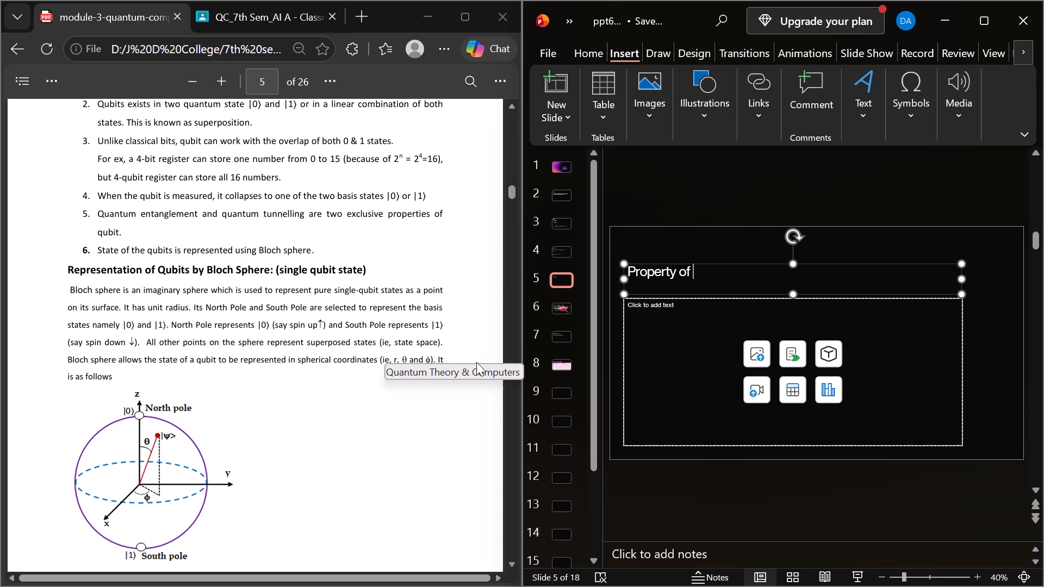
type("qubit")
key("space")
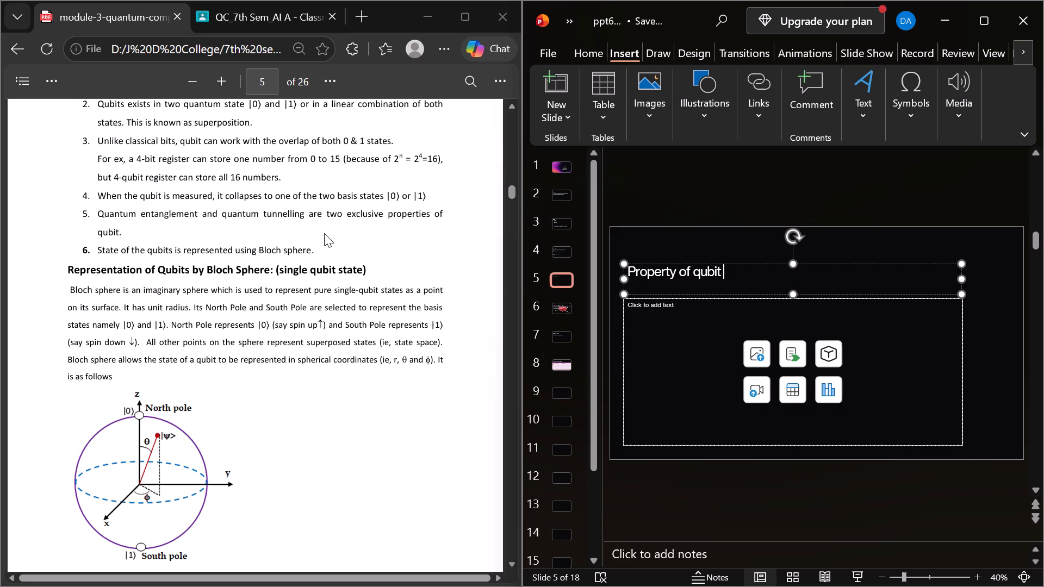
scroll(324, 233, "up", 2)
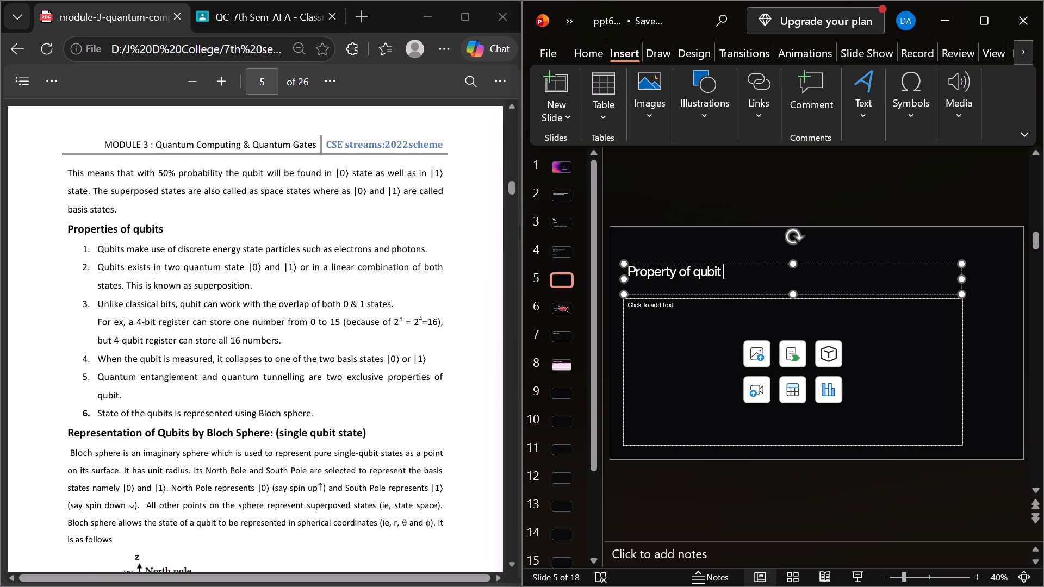
Review the PDF's qubit properties and its section on representing qubits by Bloch sphere alongside slide 5.
double_click(653, 312)
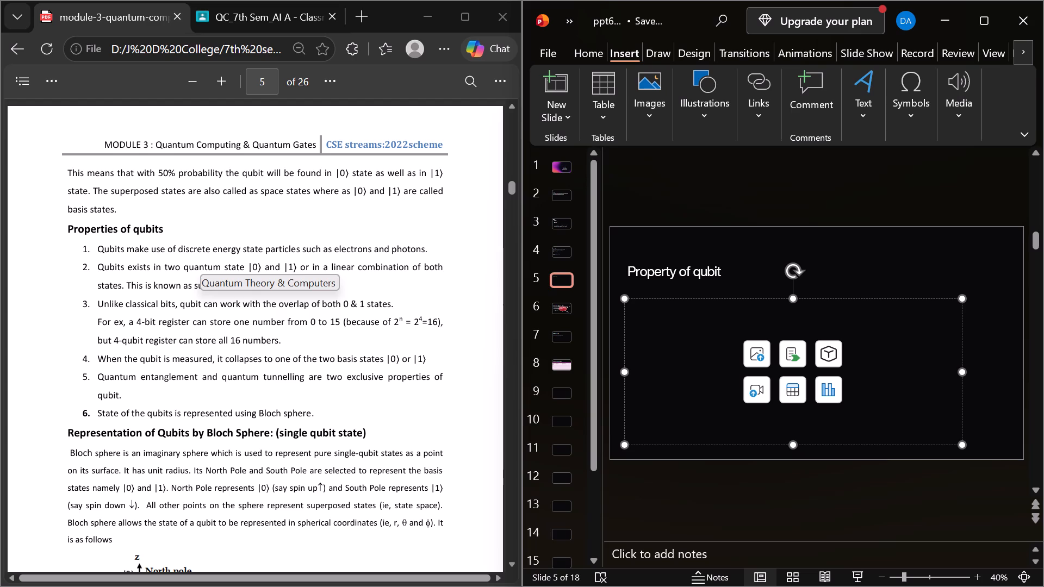
scroll(278, 378, "down", 2)
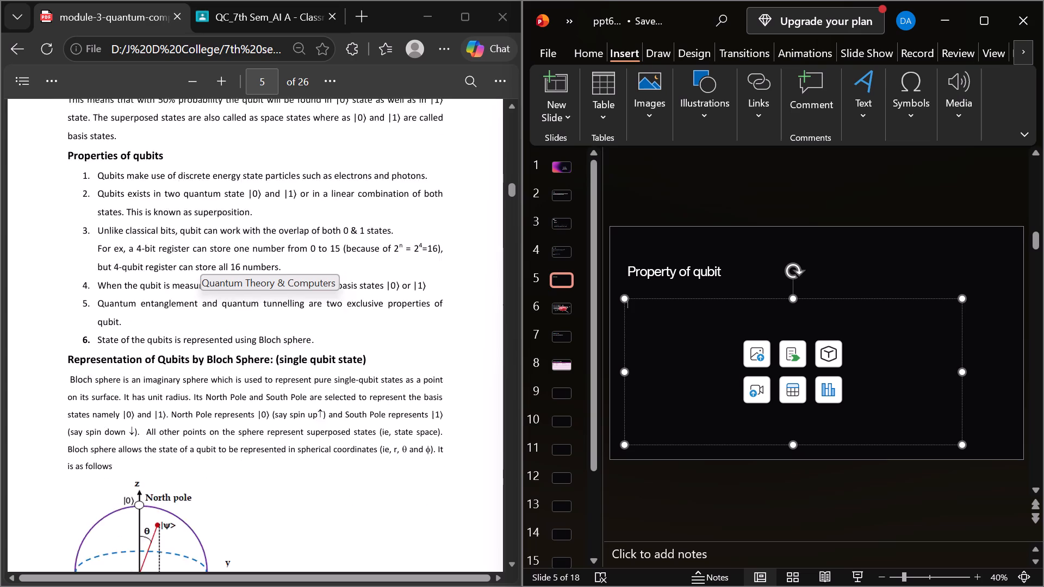
left_click(138, 259)
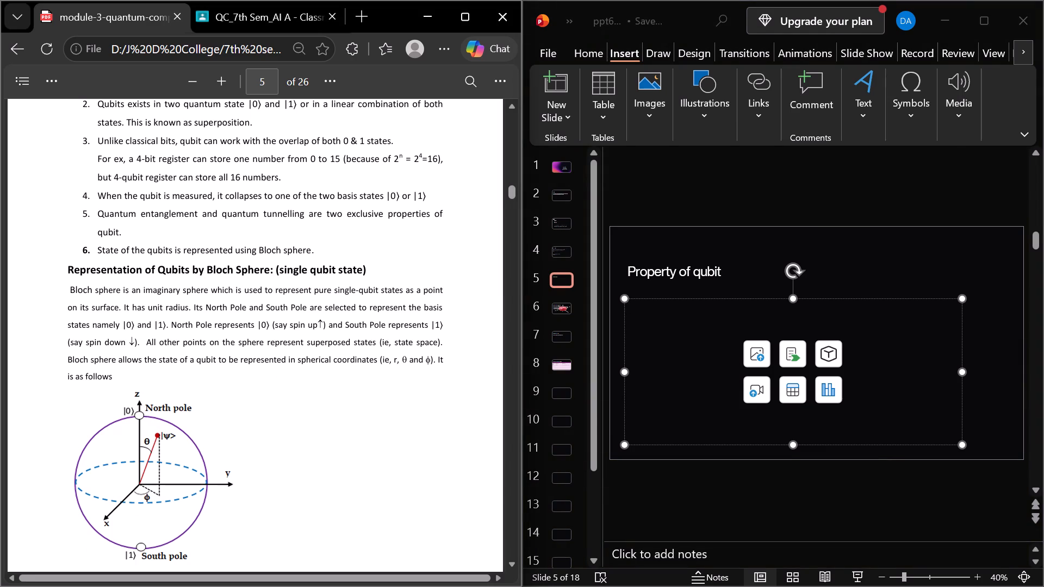
scroll(71, 292, "down", 1)
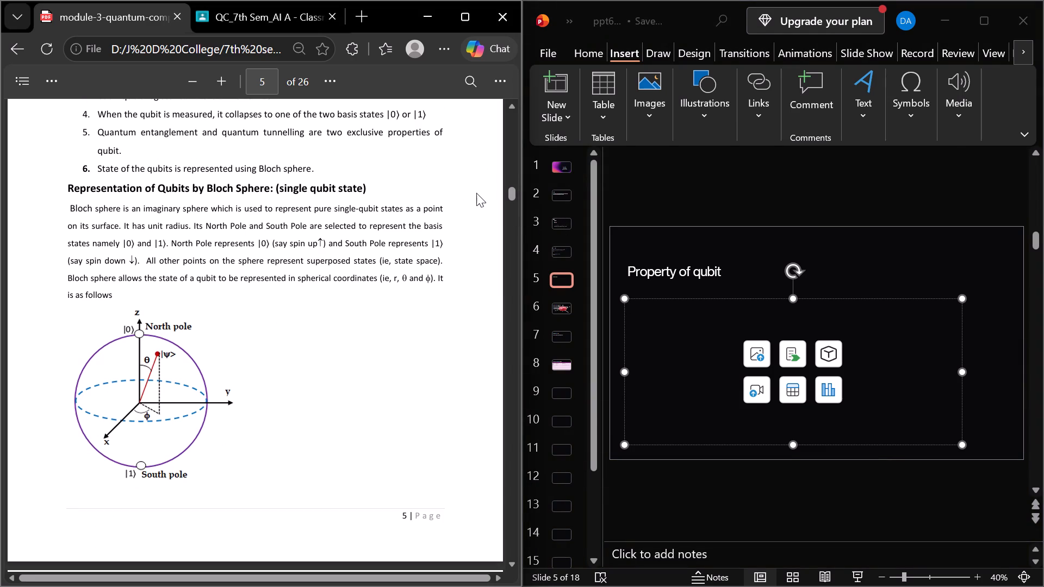
left_click(678, 257)
double_click(675, 266)
left_click(728, 276)
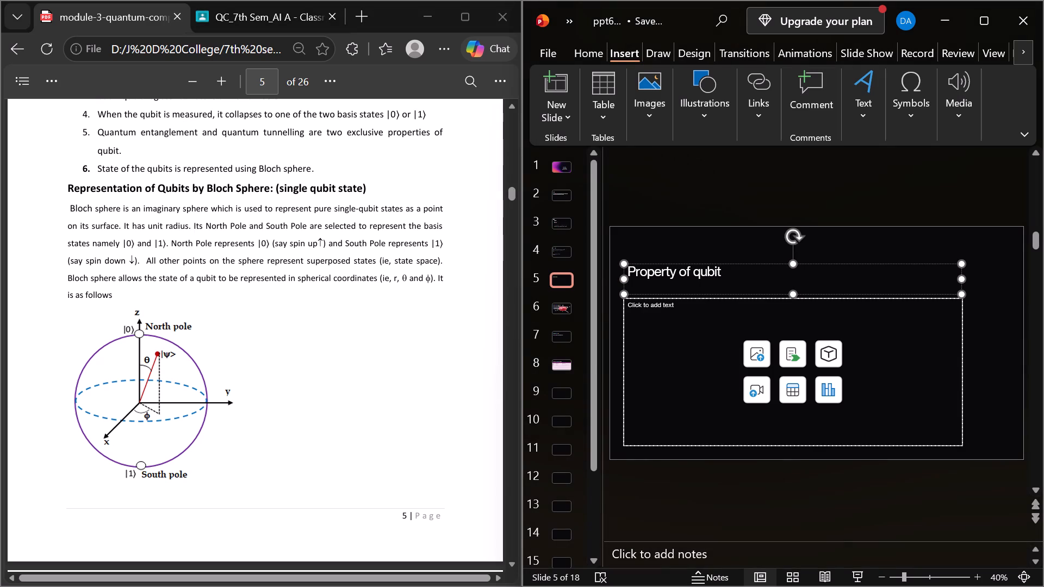
left_click(561, 309)
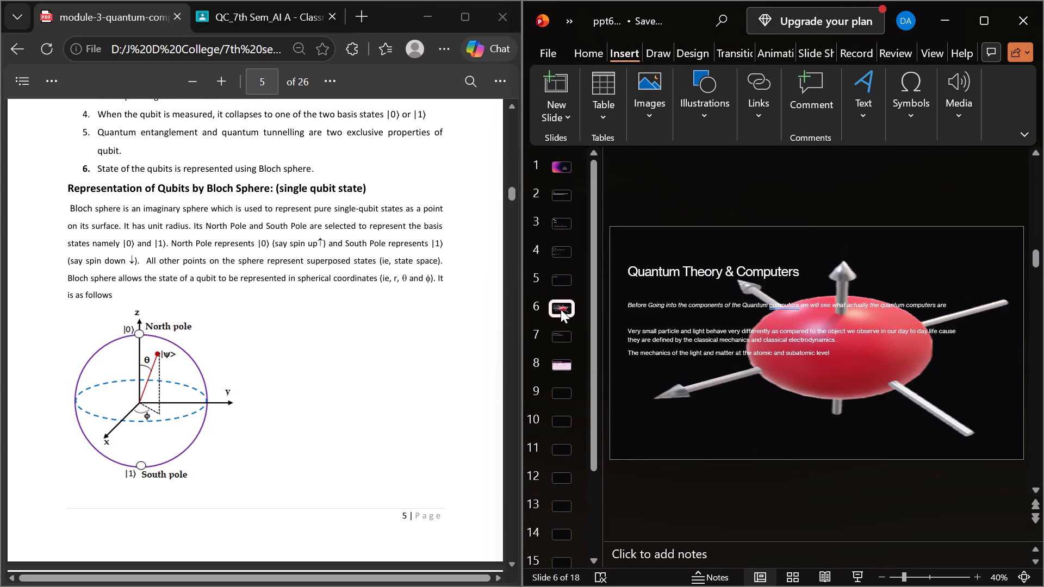
left_click(561, 277)
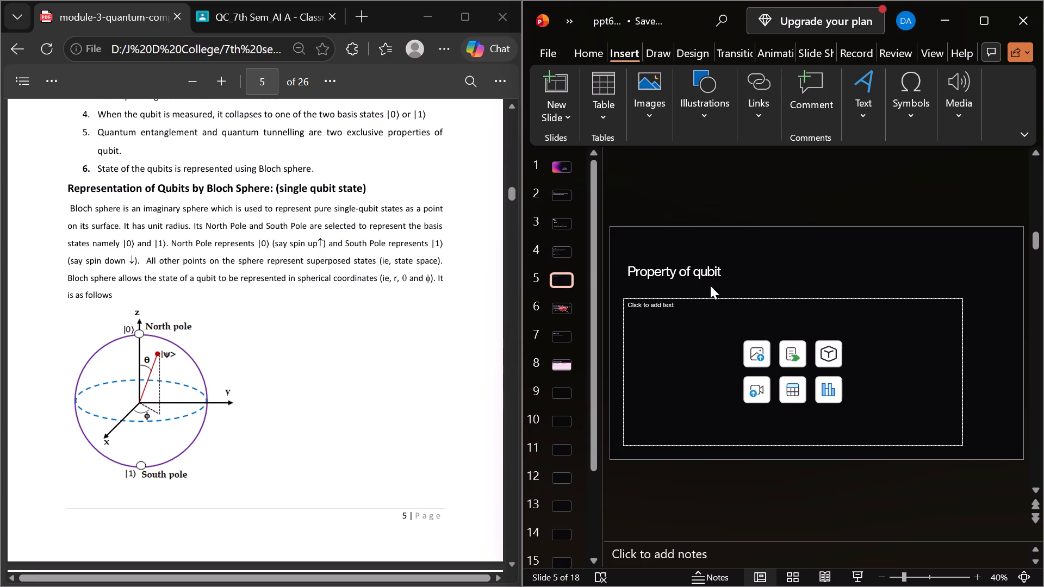
Replace slide 5's title with "Representation of Qubits By Bloch Sphere(single qubit state)".
left_click(720, 271)
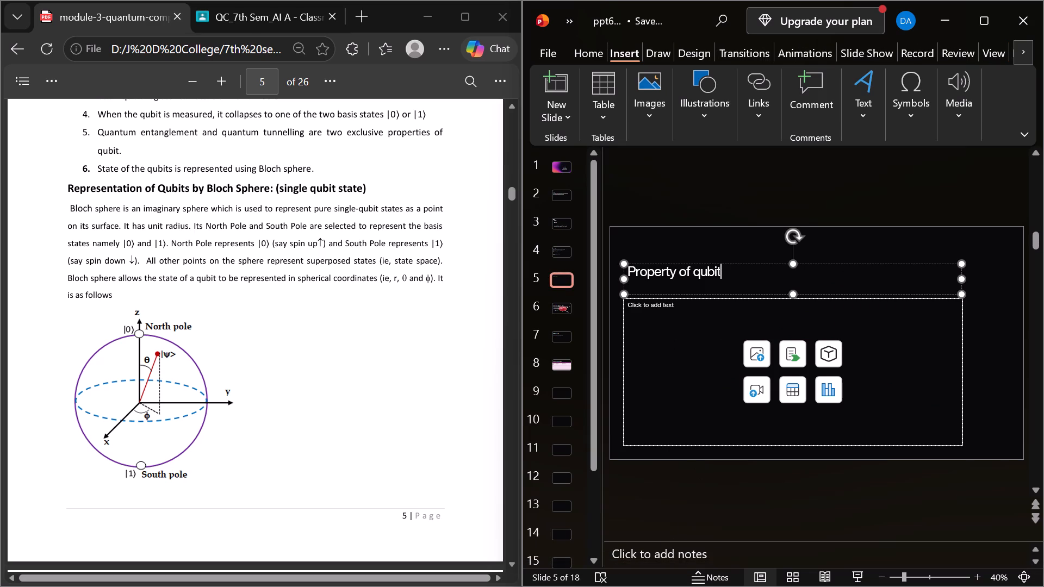
key("ctrl+BackSpace")
key("ctrl+BackSpace")
key("ctrl+BackSpace")
key("ctrl+BackSpace")
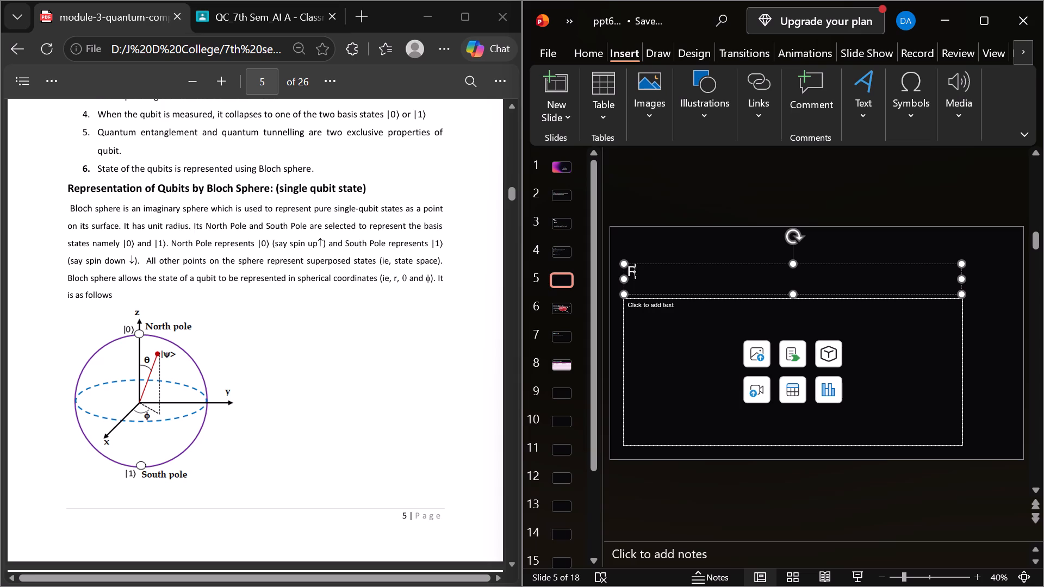
type("epresentation")
key("space")
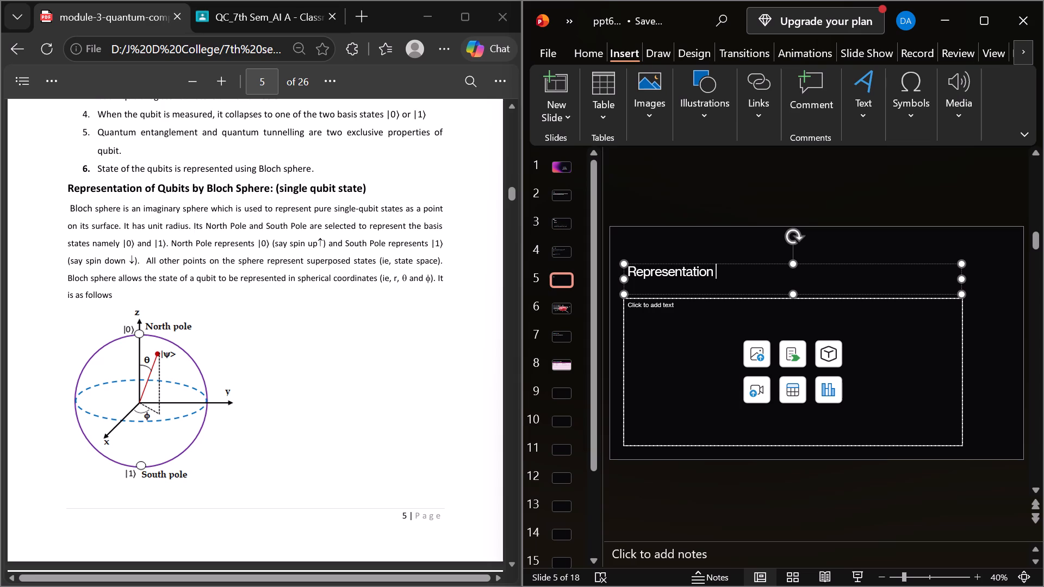
type("of")
key("space")
key("u")
type("bits")
key("space")
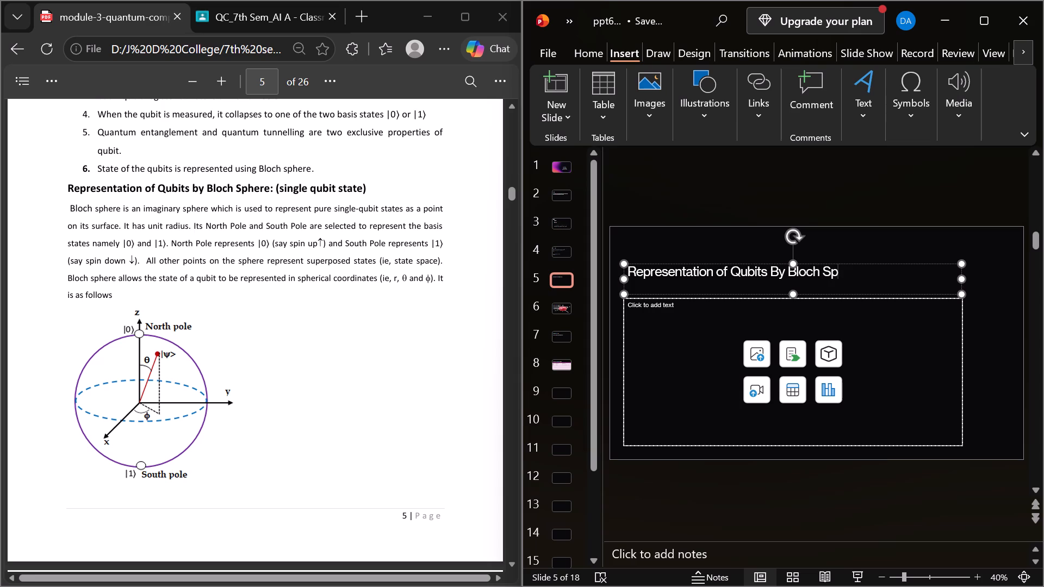
type("here")
type("(single qubt")
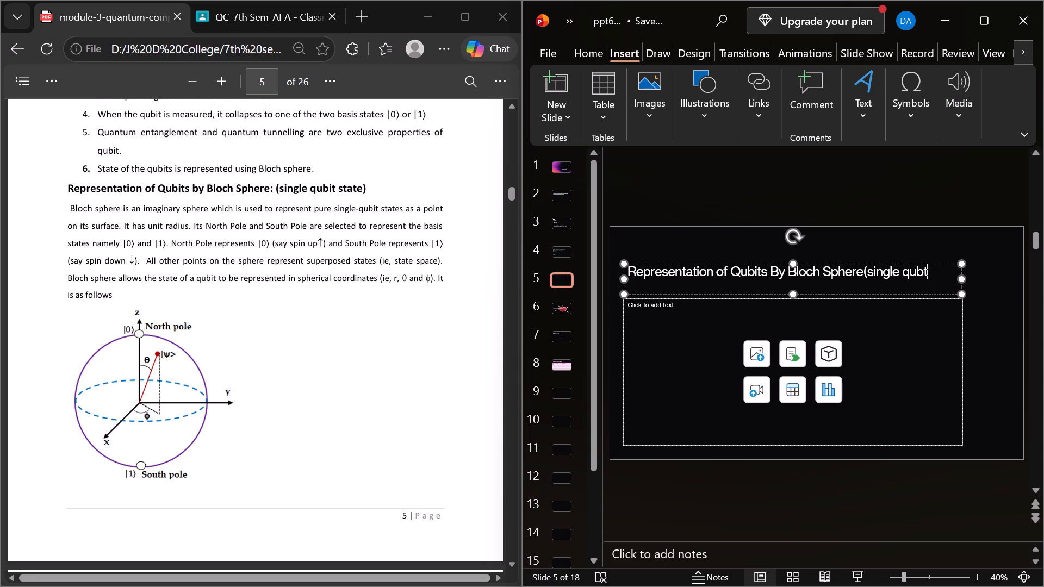
key("BackSpace")
type("it")
key("space")
type("state")
key("shift+parenright")
Widen slide 5's title box so the title fits on one line, and move it up toward the slide's top edge.
left_click_drag(963, 280, 992, 280)
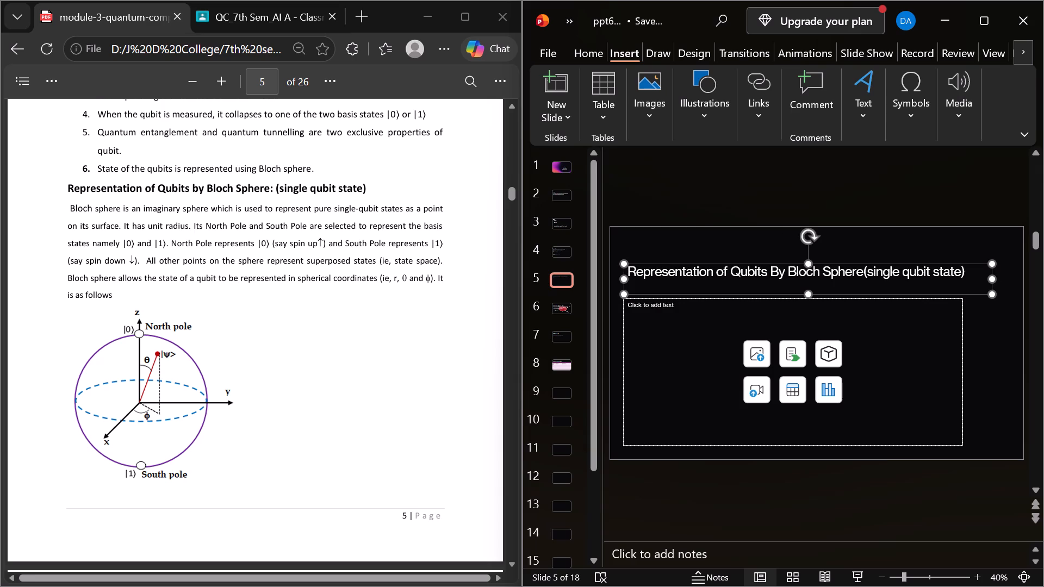
left_click_drag(625, 272, 621, 243)
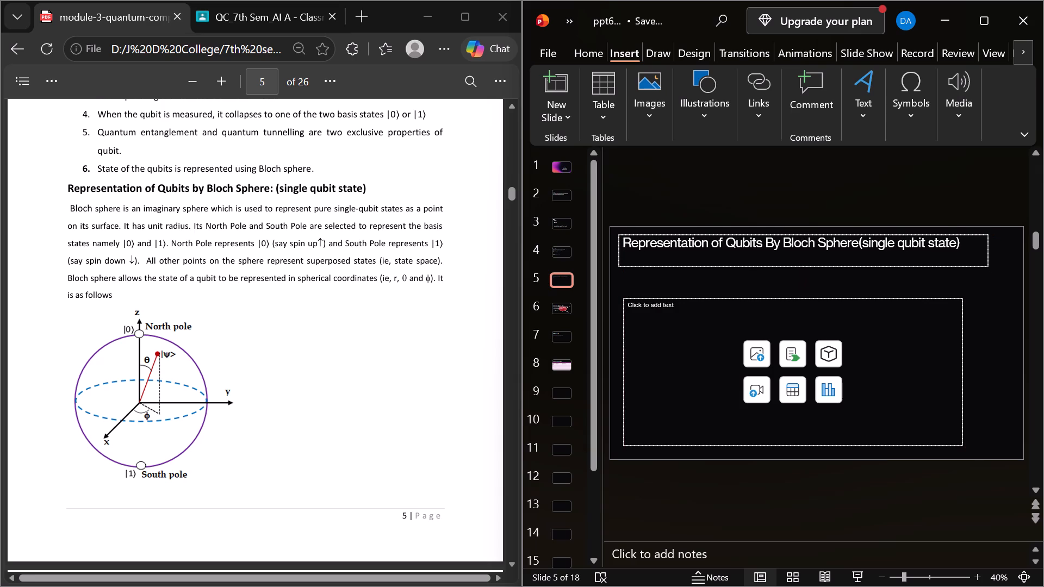
left_click_drag(621, 243, 626, 245)
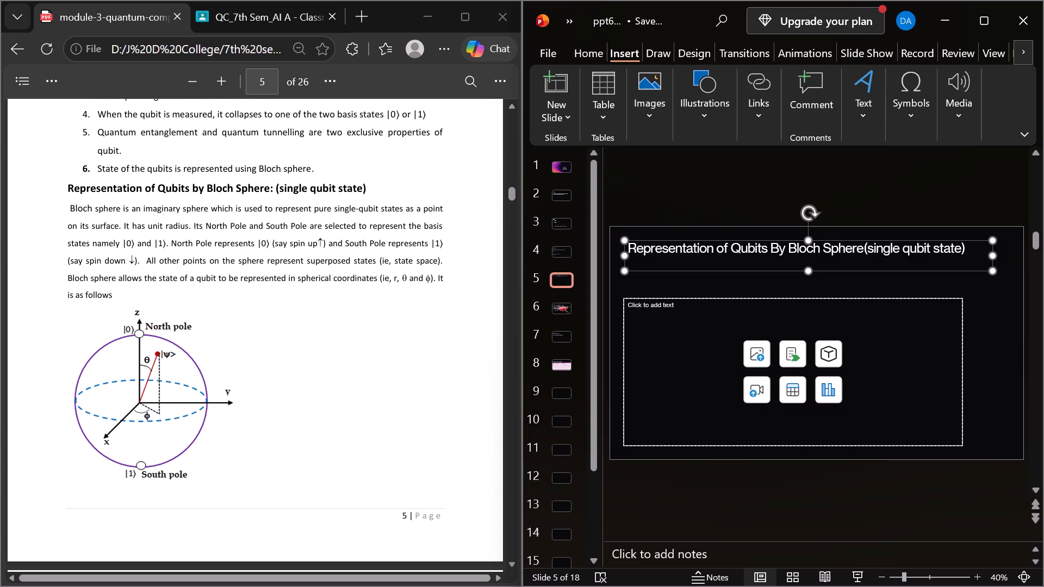
Read the opening of the PDF's Bloch sphere paragraph with slide 5's body placeholder selected.
left_click(686, 361)
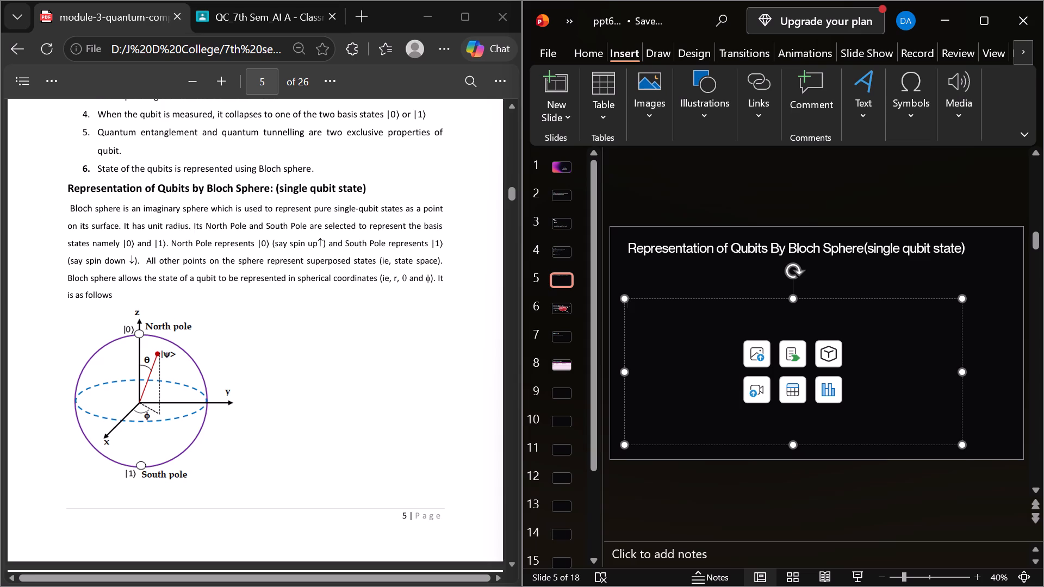
left_click_drag(82, 212, 184, 212)
left_click(188, 253)
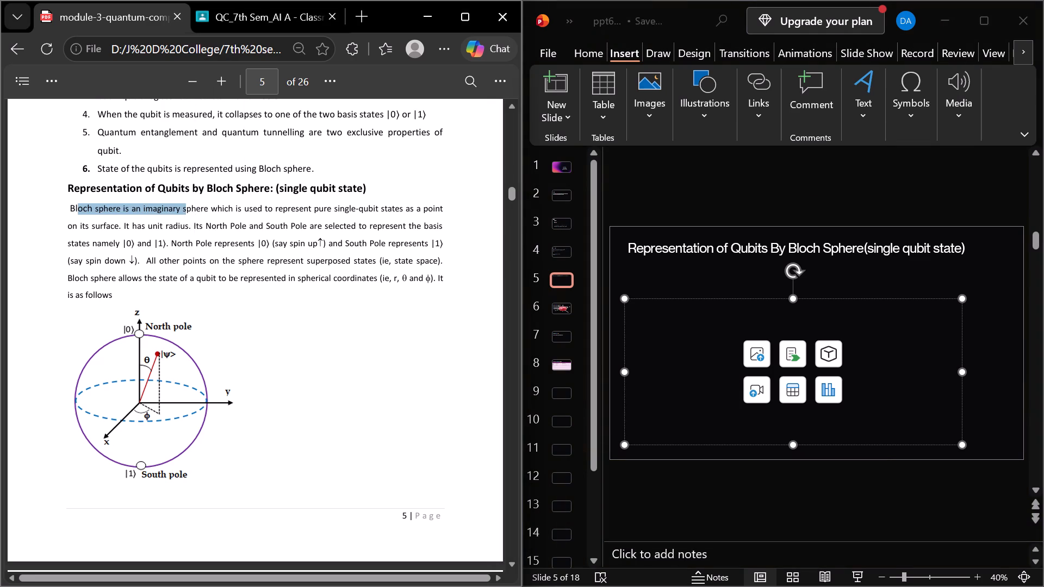
left_click_drag(209, 209, 325, 204)
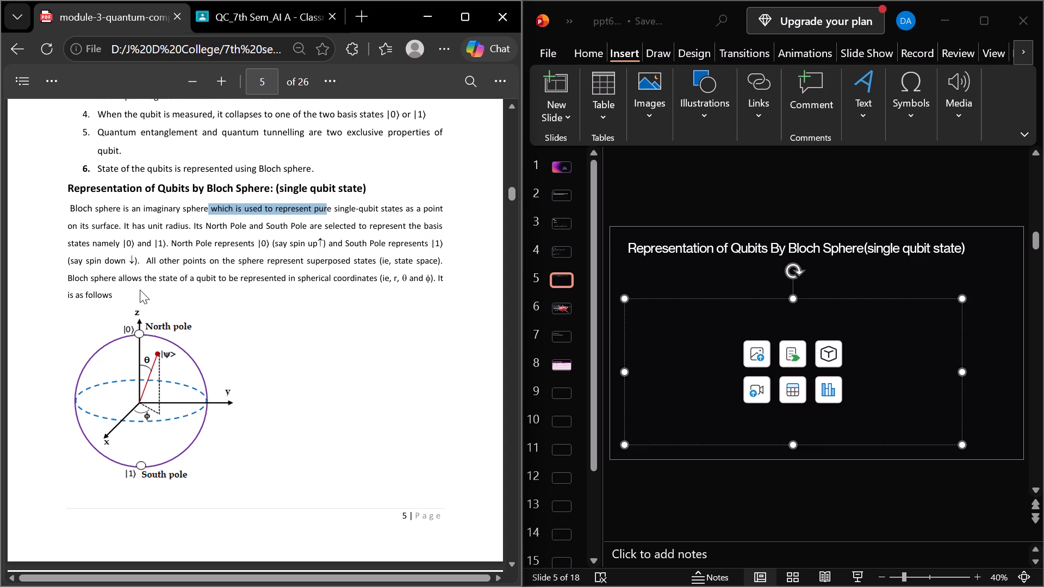
Skim the PDF's theory pages from the Bloch sphere figure through multiple qubits, Dirac notation, matrix operators and Pauli matrices to Quantum Gates.
scroll(140, 290, "down", 2)
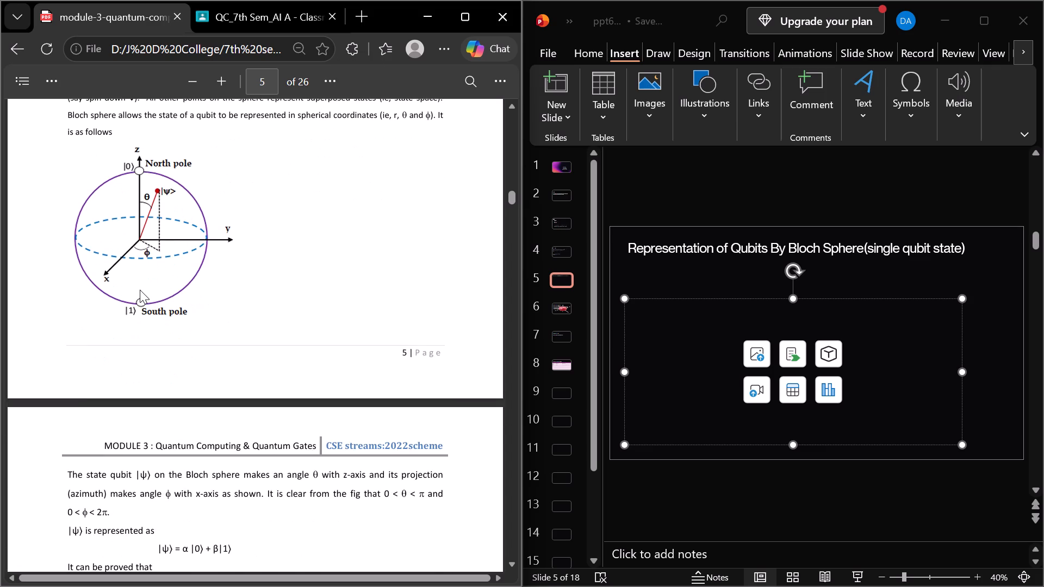
scroll(140, 290, "down", 7)
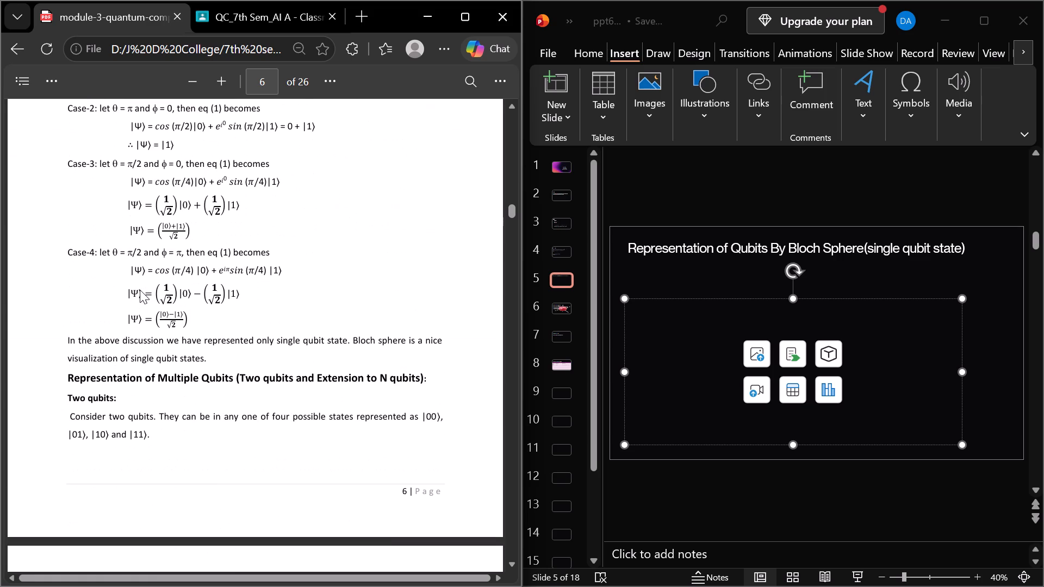
scroll(140, 290, "down", 1)
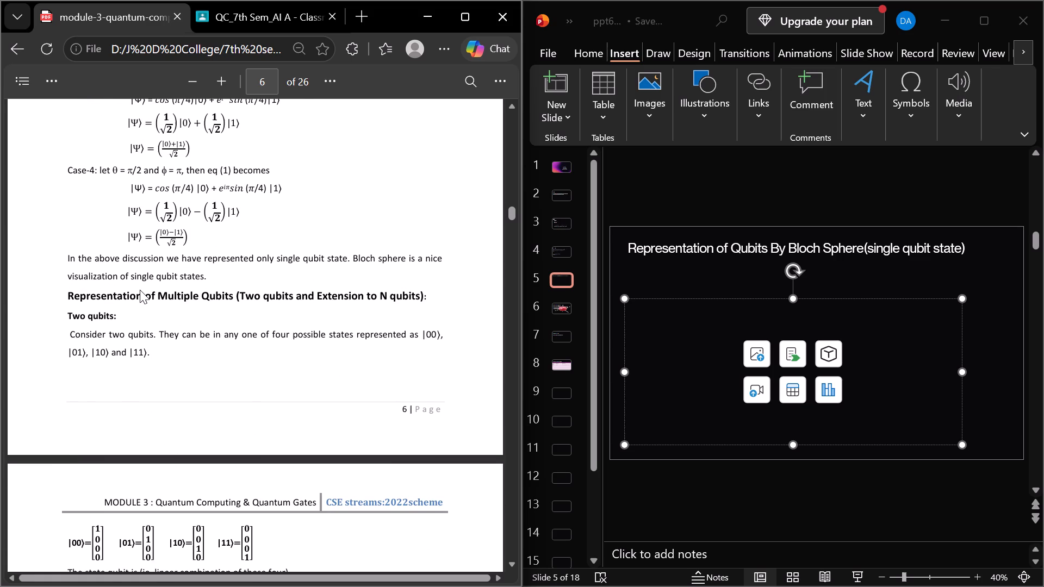
scroll(140, 290, "down", 5)
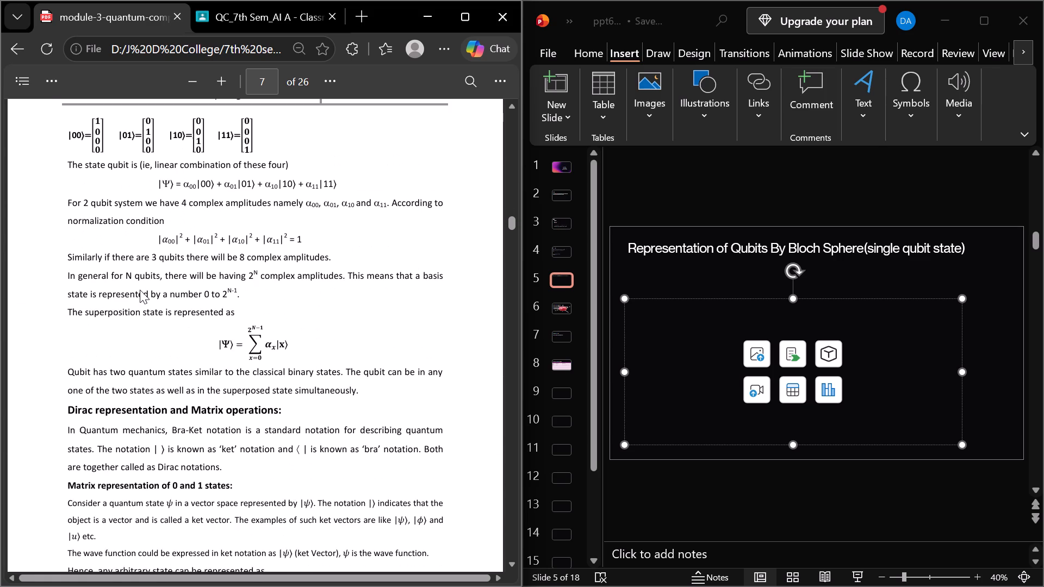
scroll(140, 290, "down", 2)
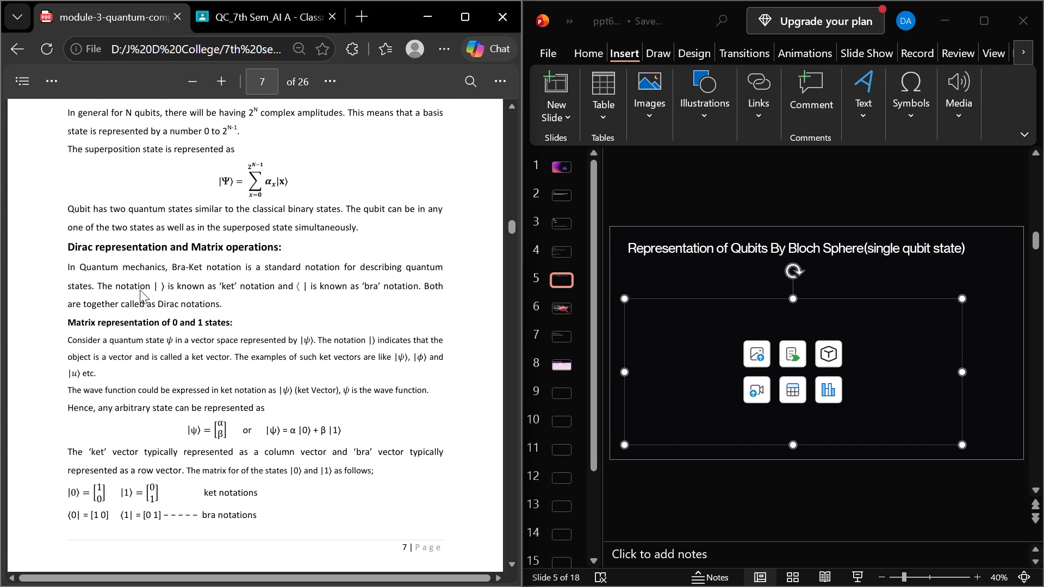
scroll(140, 290, "down", 5)
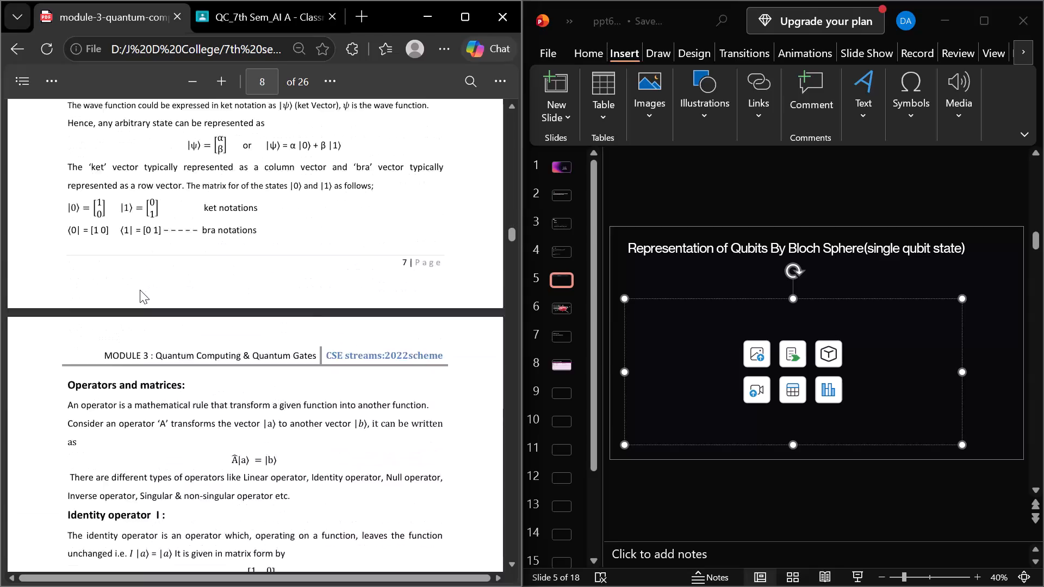
scroll(140, 290, "down", 1)
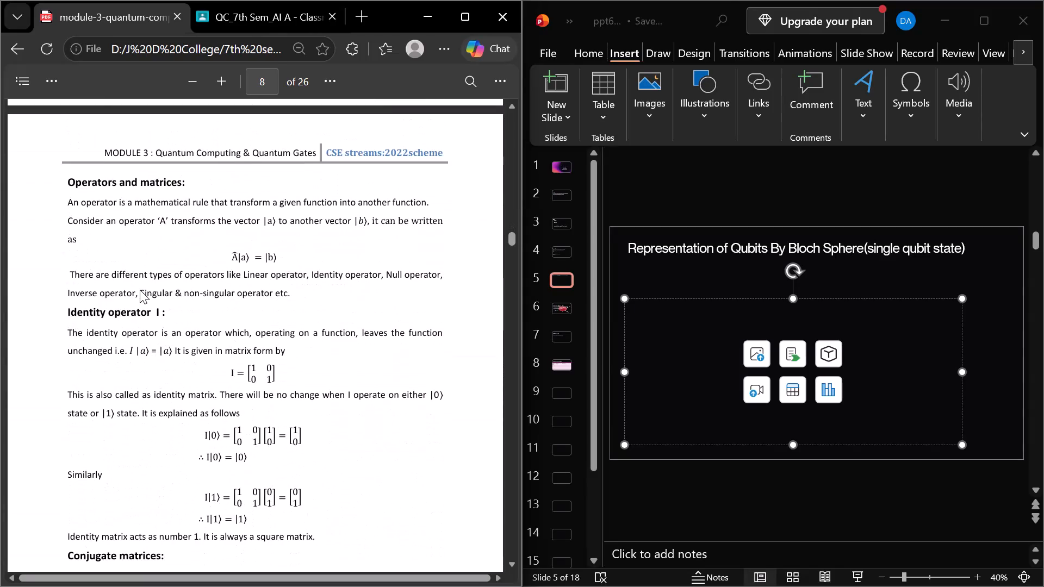
scroll(140, 290, "down", 4)
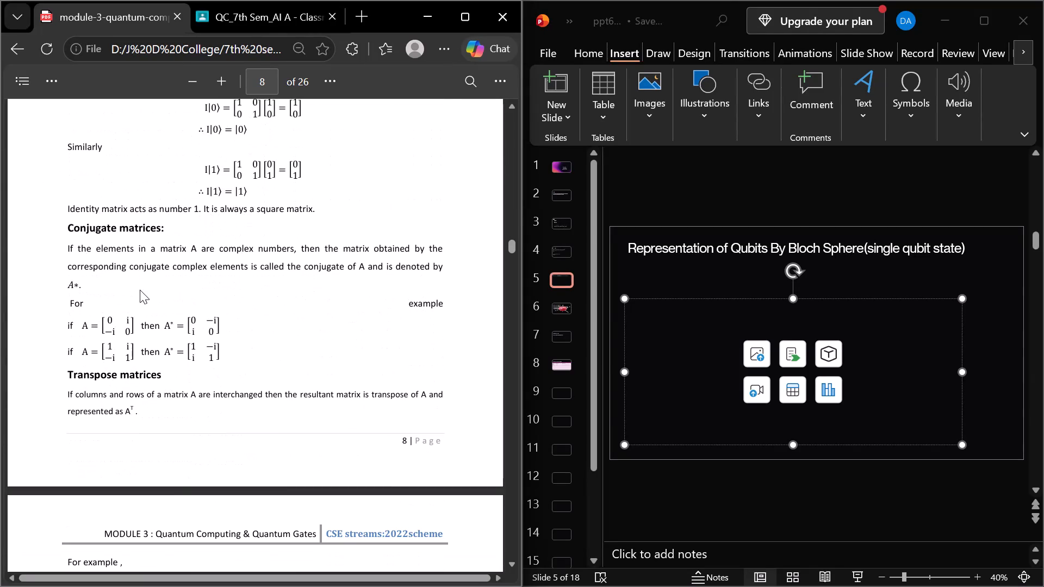
scroll(140, 290, "down", 5)
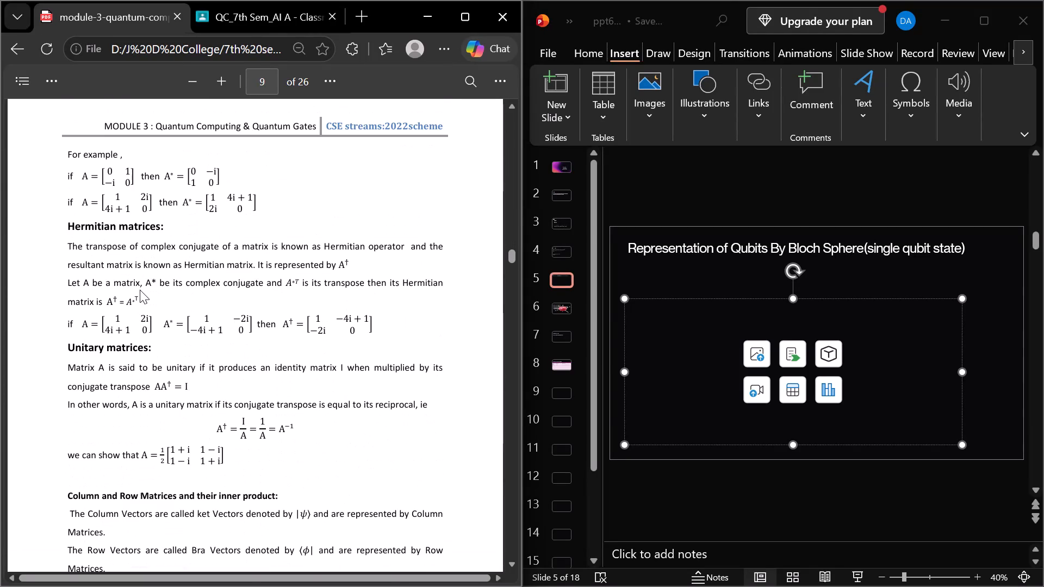
scroll(140, 290, "down", 7)
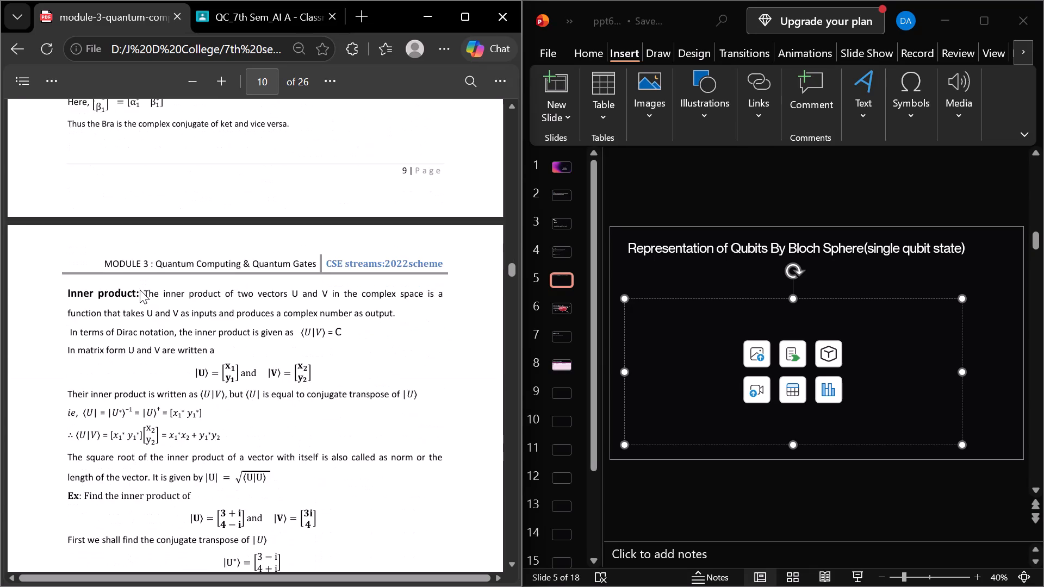
scroll(140, 290, "down", 8)
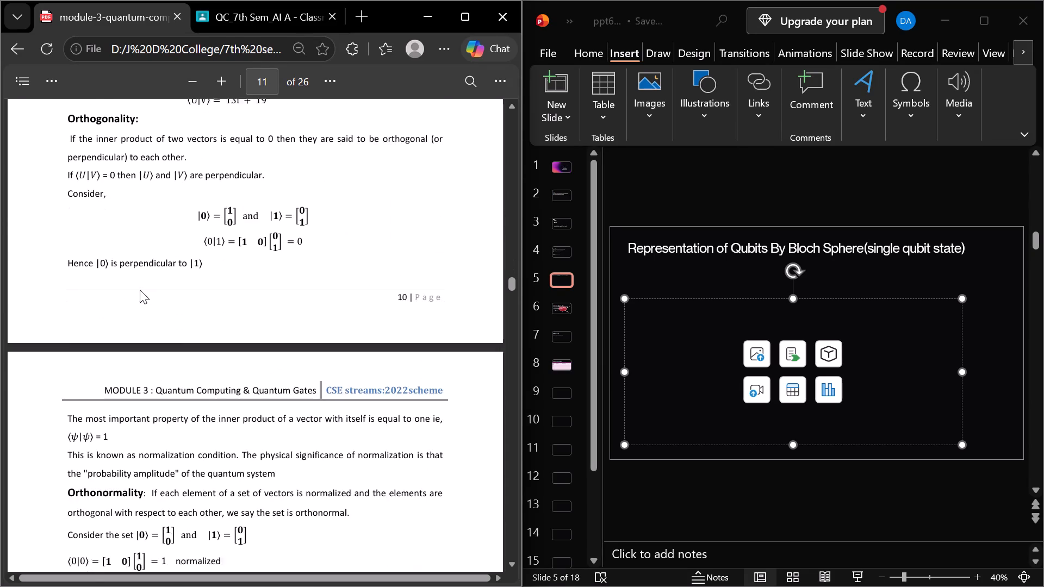
scroll(140, 290, "down", 9)
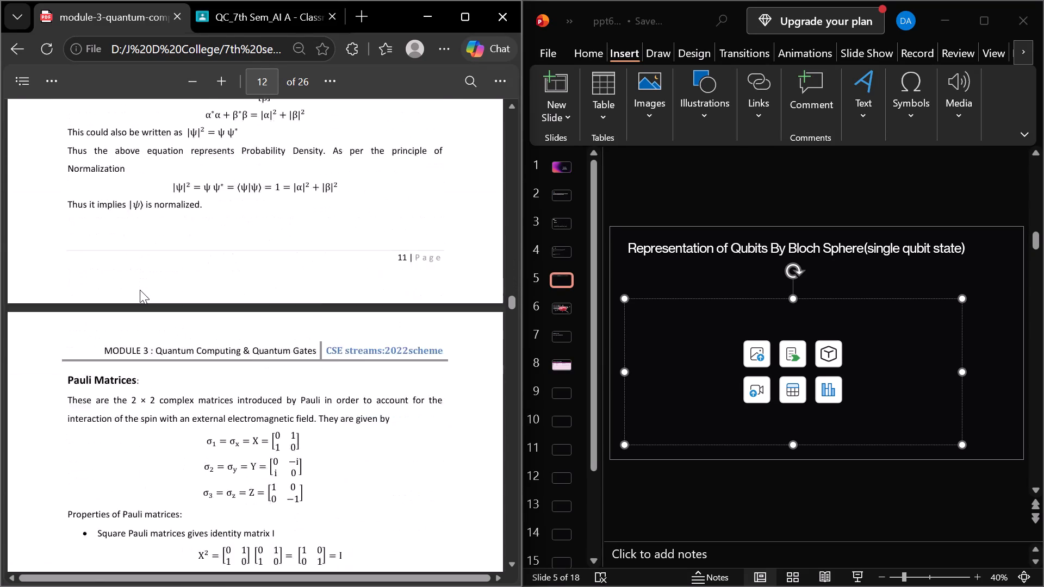
scroll(140, 290, "down", 9)
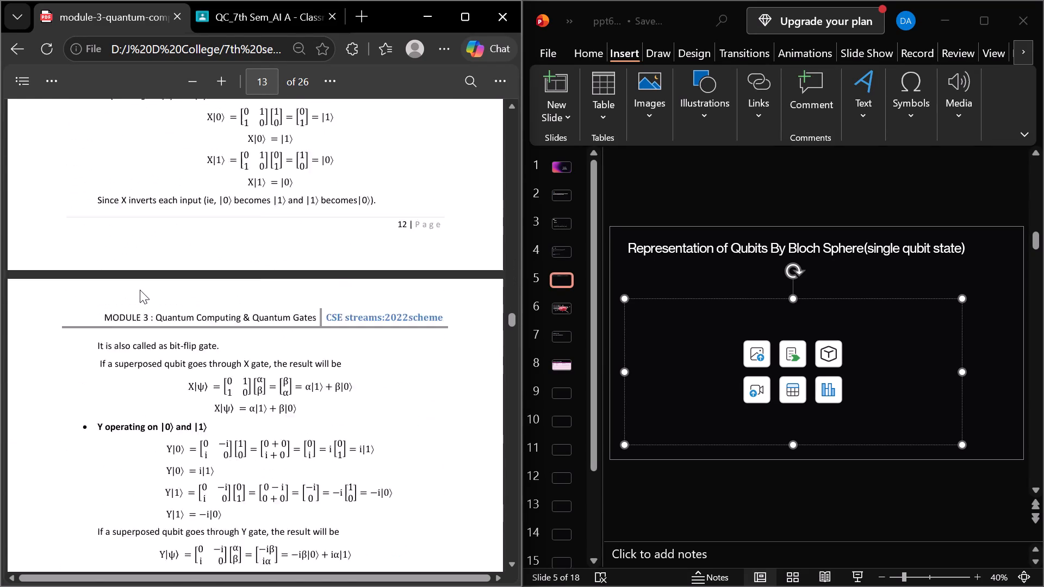
scroll(140, 290, "down", 6)
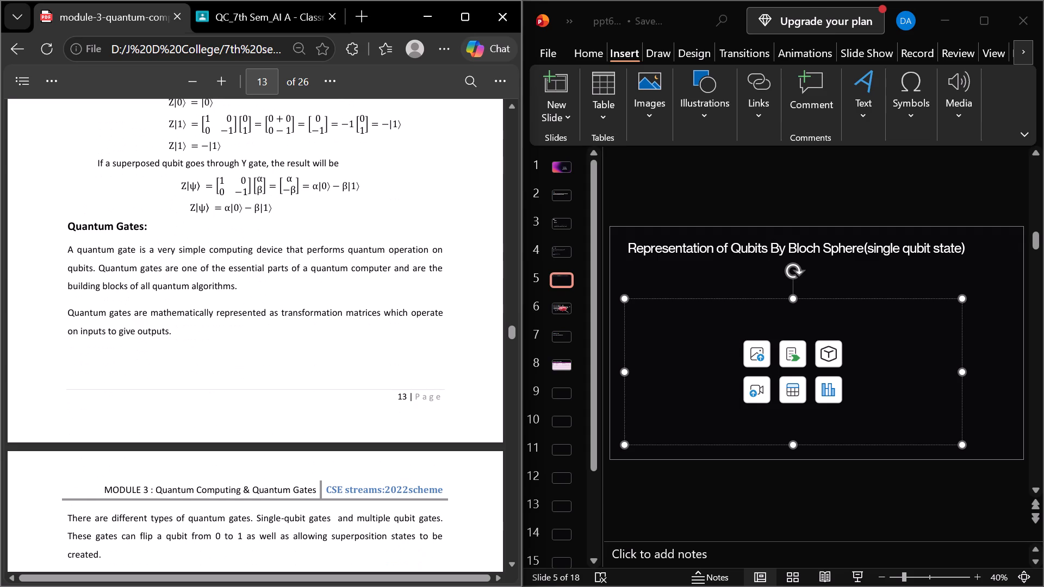
Skim the PDF's single-qubit and multiple-qubit gate sections through to the Toffoli gate truth table.
scroll(154, 273, "down", 12)
scroll(156, 270, "down", 10)
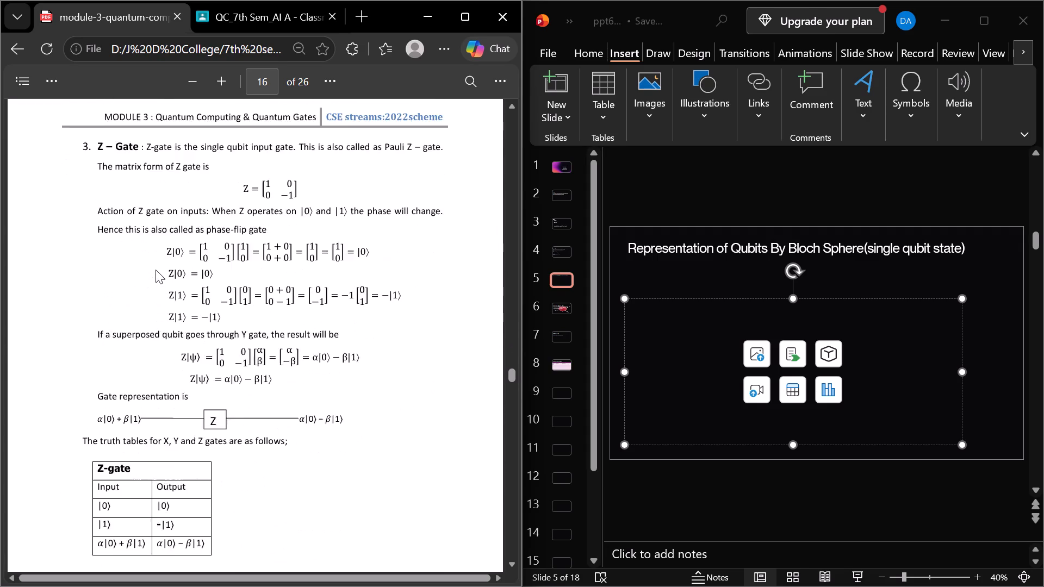
scroll(156, 270, "down", 18)
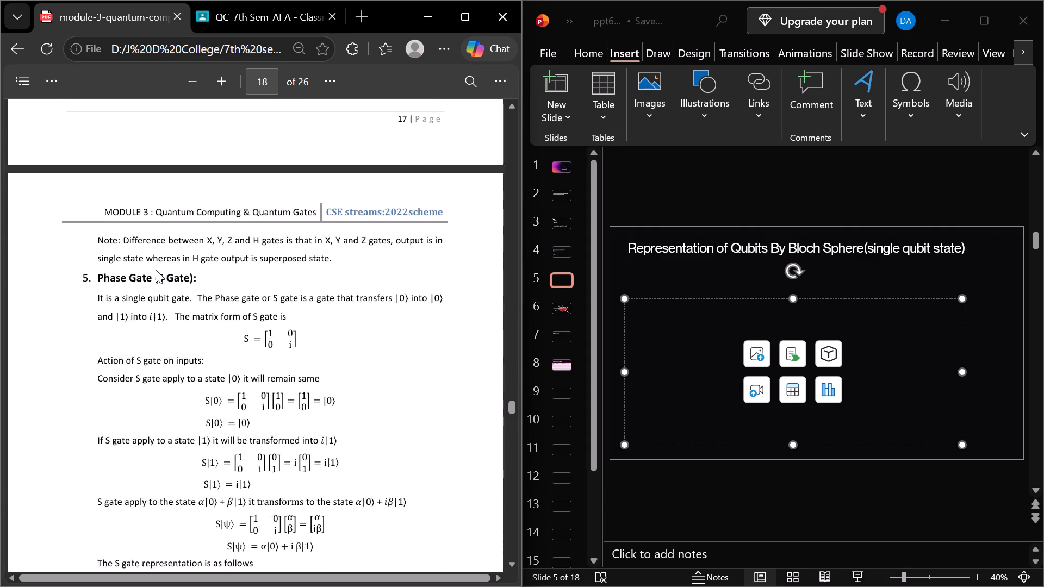
scroll(156, 270, "down", 17)
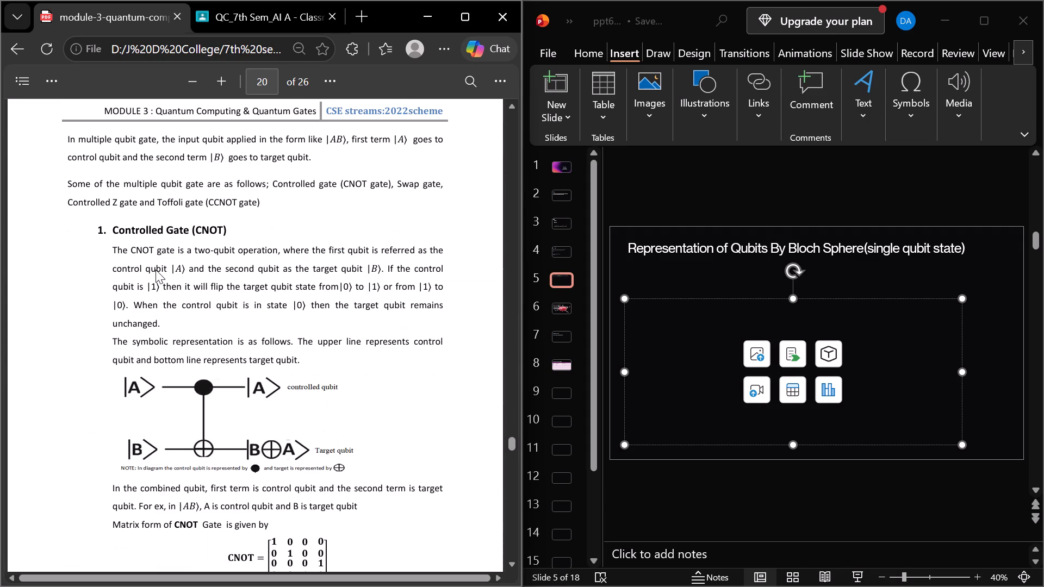
scroll(156, 270, "up", 1)
scroll(156, 270, "down", 2)
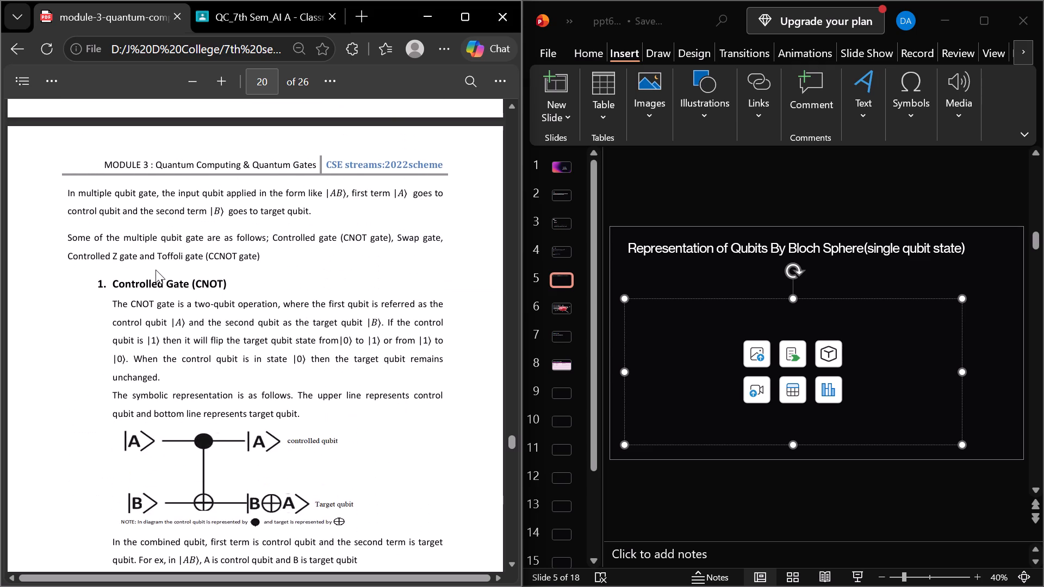
scroll(156, 270, "down", 14)
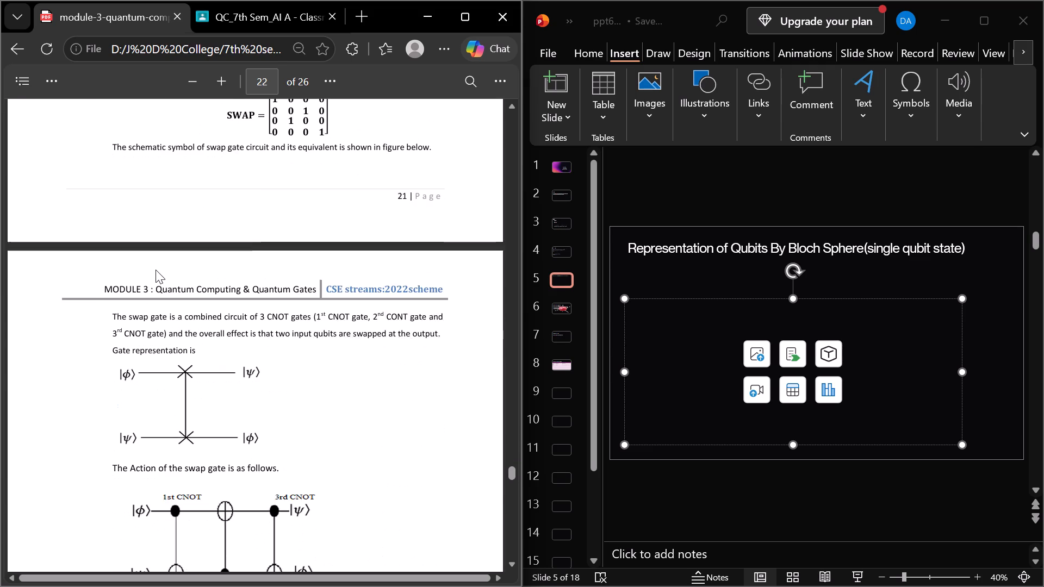
scroll(156, 270, "down", 12)
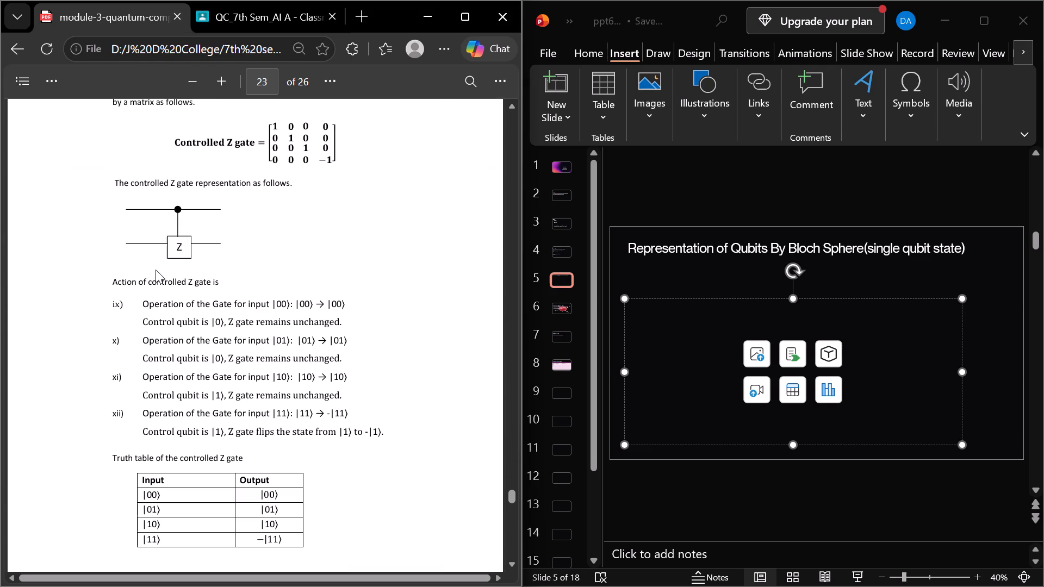
scroll(156, 270, "up", 3)
scroll(156, 270, "down", 4)
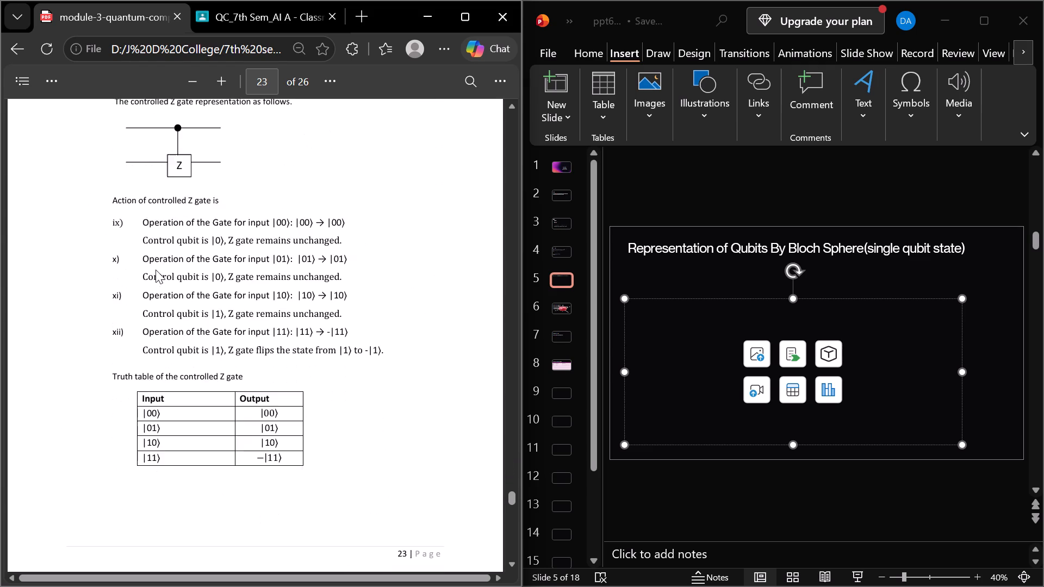
scroll(156, 270, "down", 11)
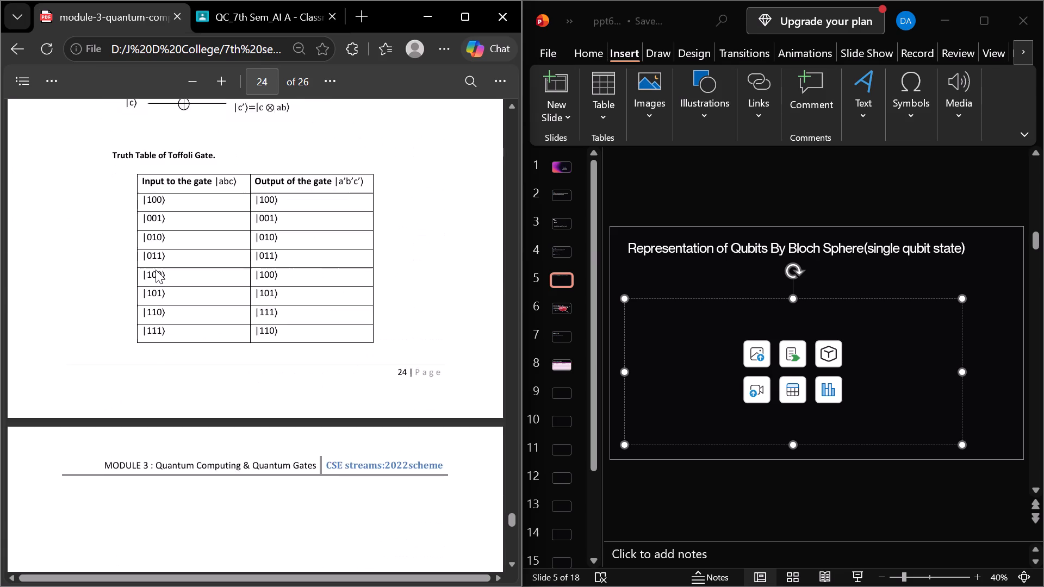
Review the VTU model and previous question paper questions at the end of the PDF.
scroll(156, 270, "down", 8)
scroll(156, 270, "up", 3)
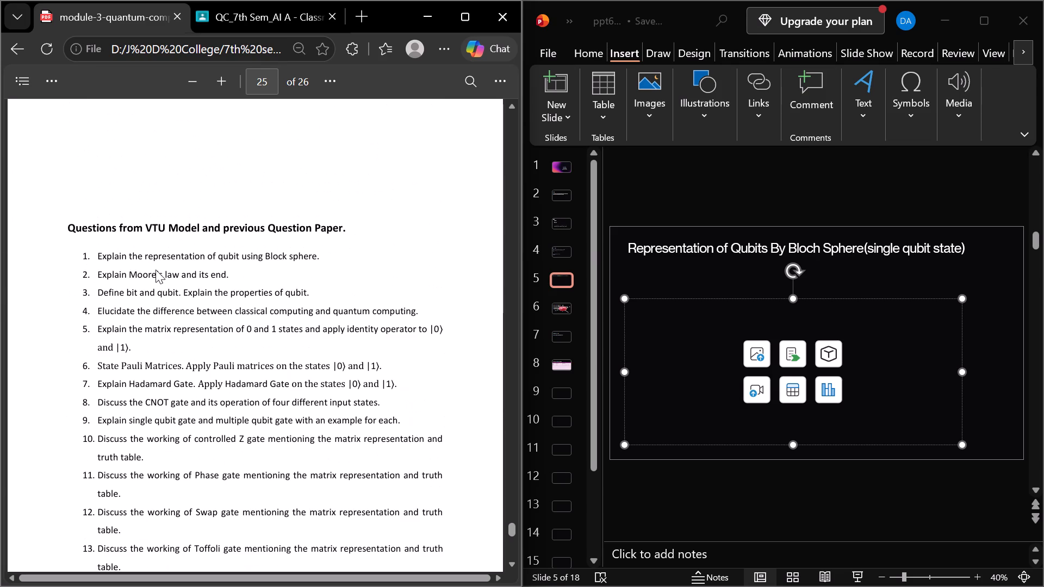
left_click_drag(122, 226, 127, 226)
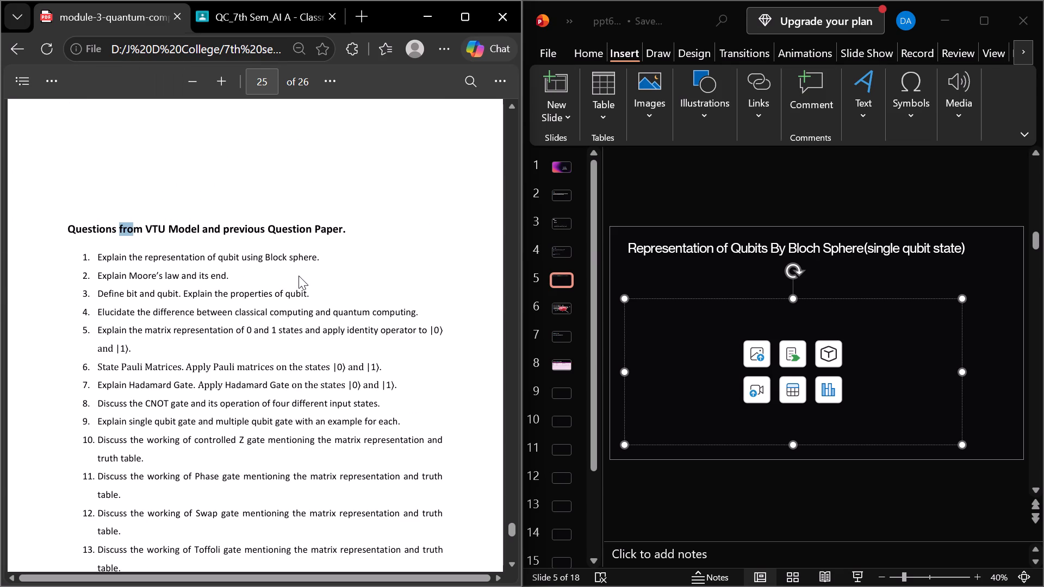
left_click(262, 282)
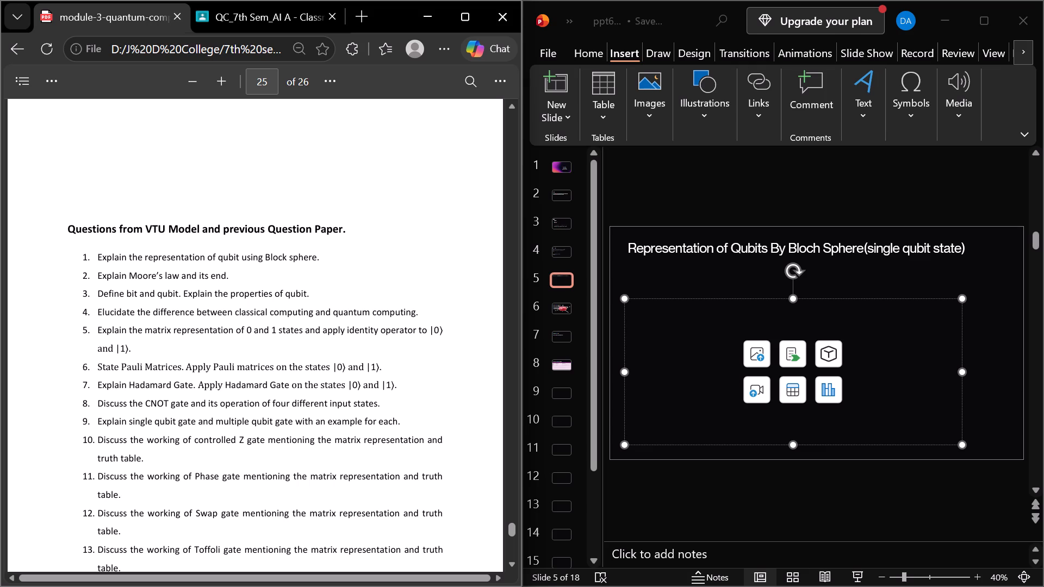
scroll(119, 264, "down", 5)
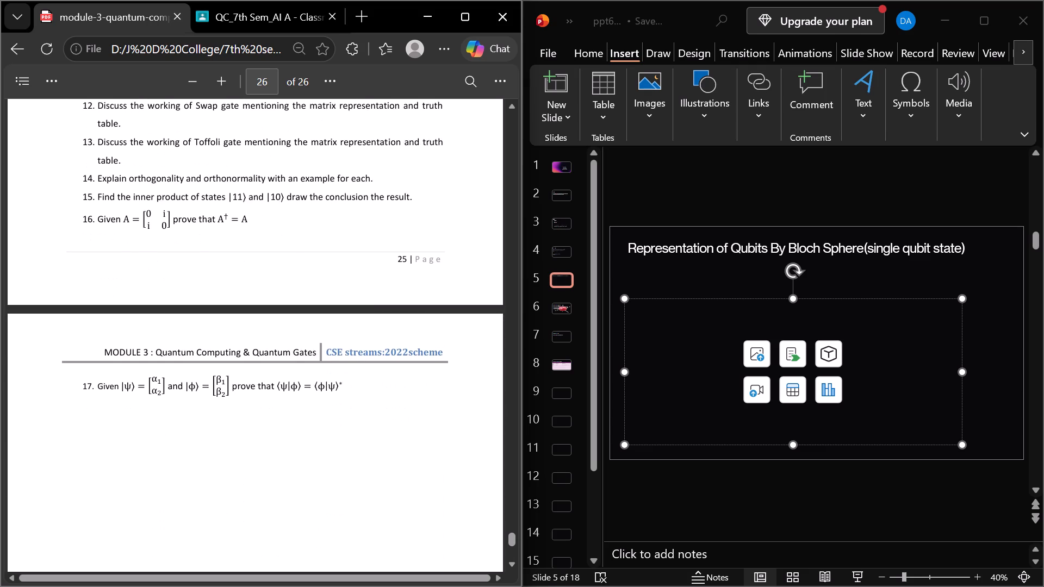
scroll(119, 264, "down", 9)
scroll(119, 264, "up", 3)
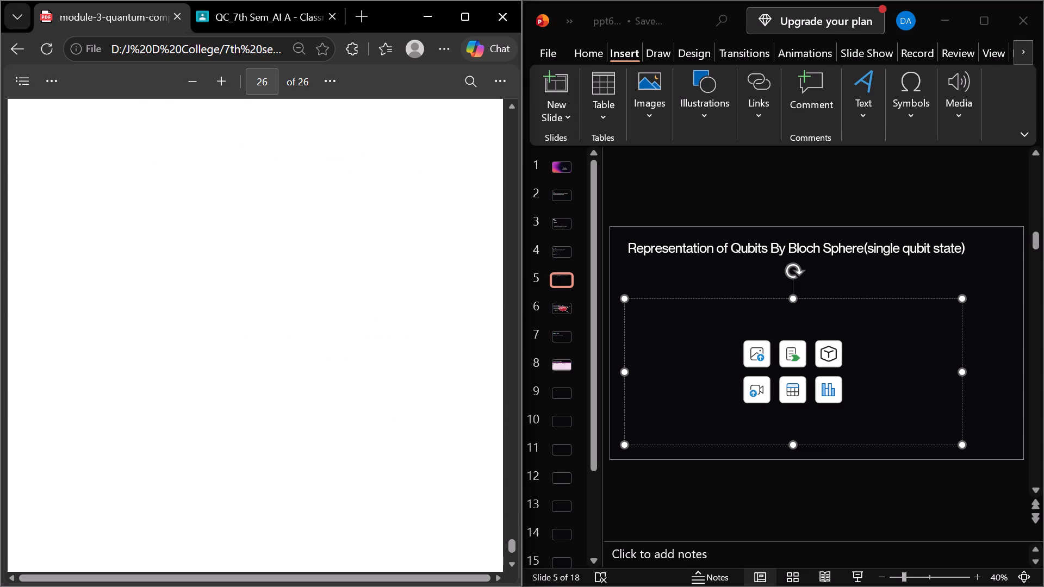
scroll(119, 264, "up", 7)
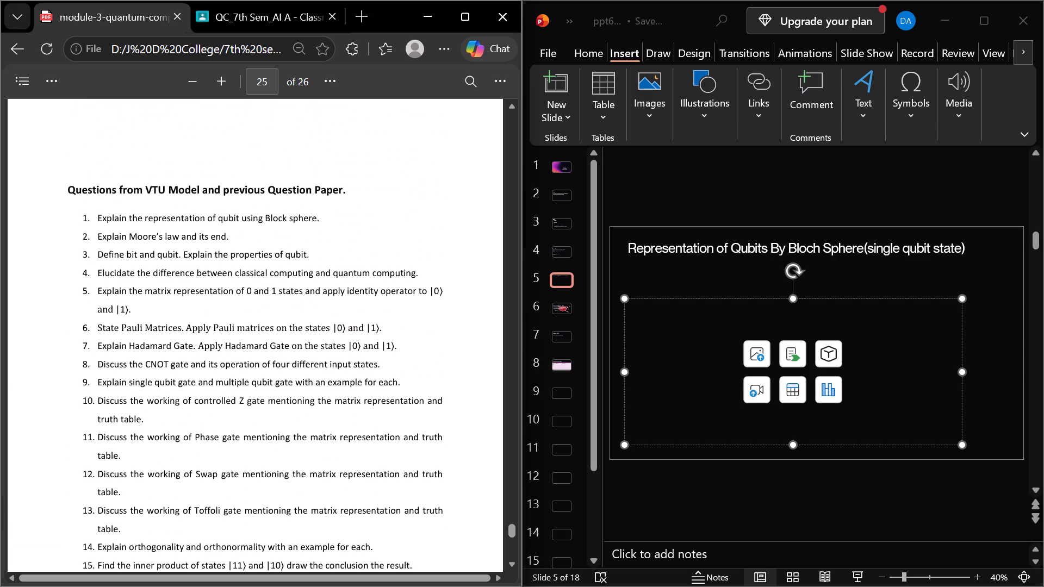
left_click_drag(128, 224, 145, 224)
left_click(214, 224)
left_click(133, 286)
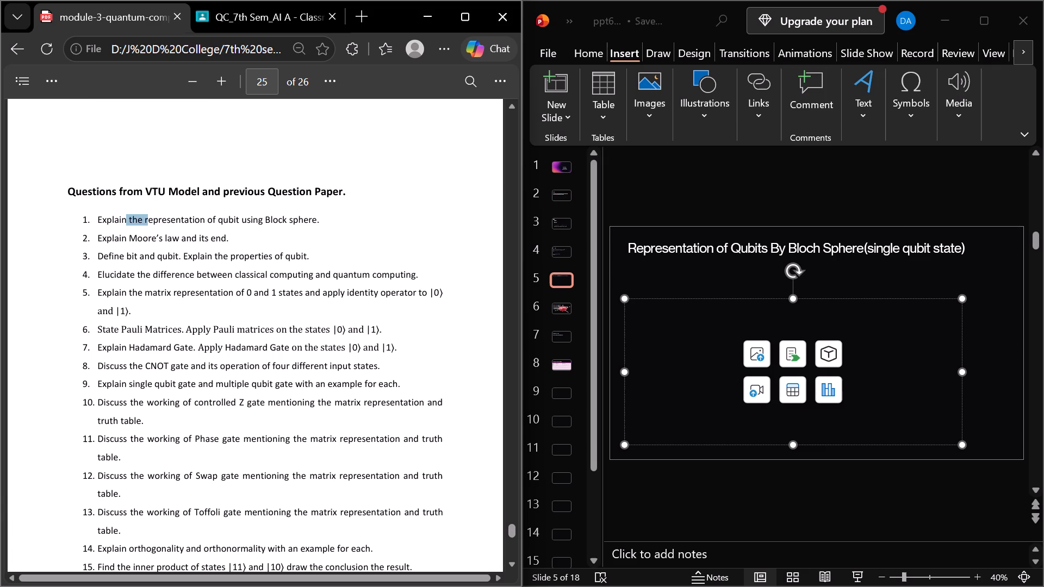
scroll(164, 301, "down", 1)
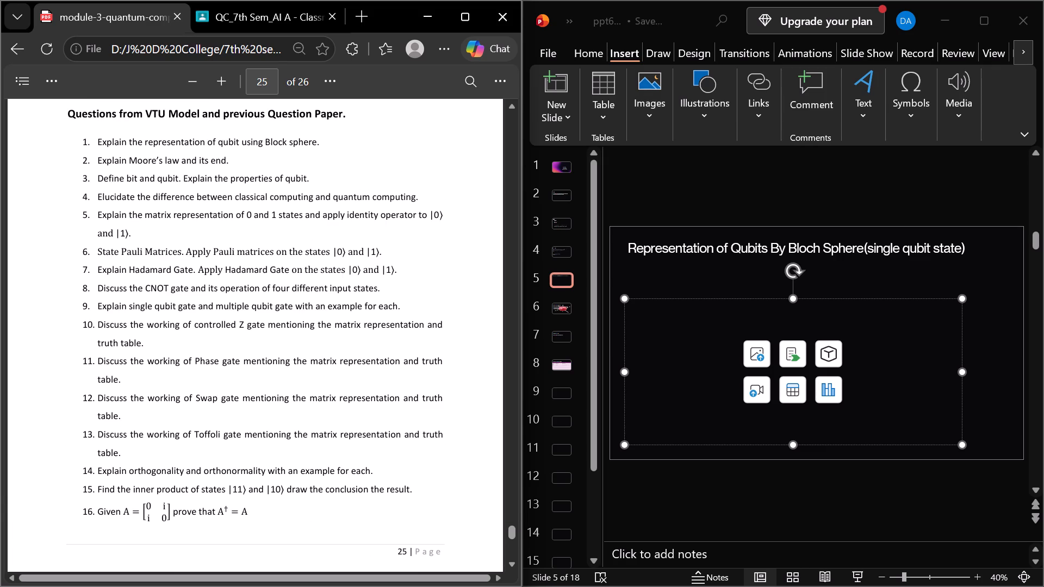
left_click(128, 472)
left_click_drag(132, 472, 138, 472)
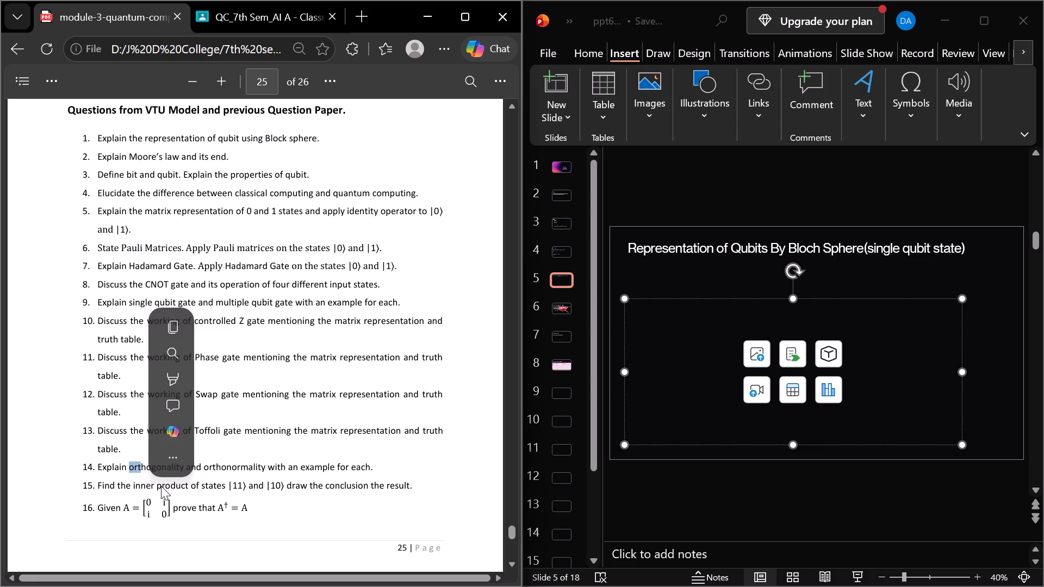
left_click(275, 470)
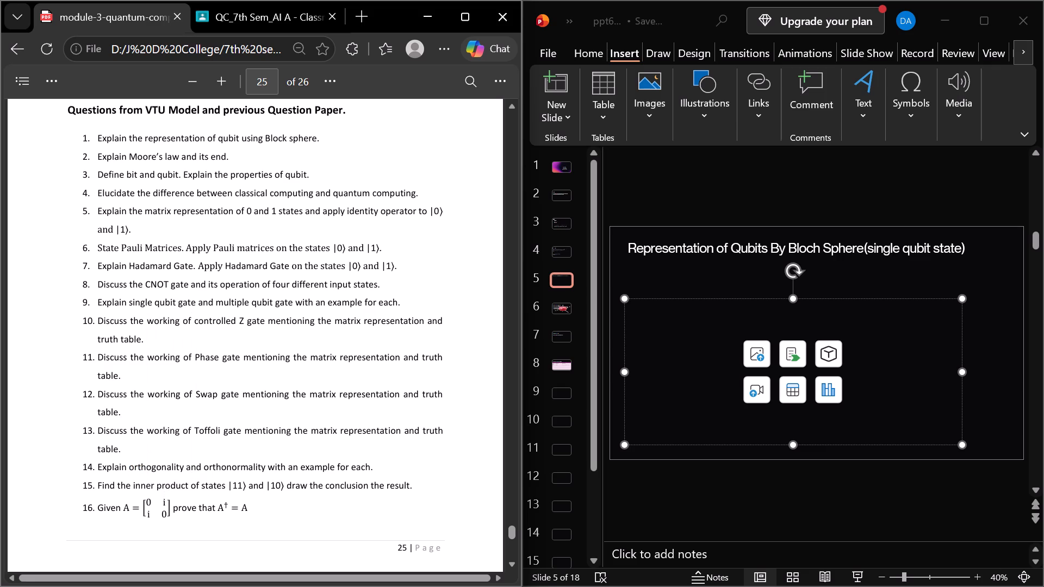
Check question 15 on the inner product of states, then look back through the PDF's controlled Z and swap gate pages.
left_click_drag(99, 488, 145, 489)
left_click(154, 520)
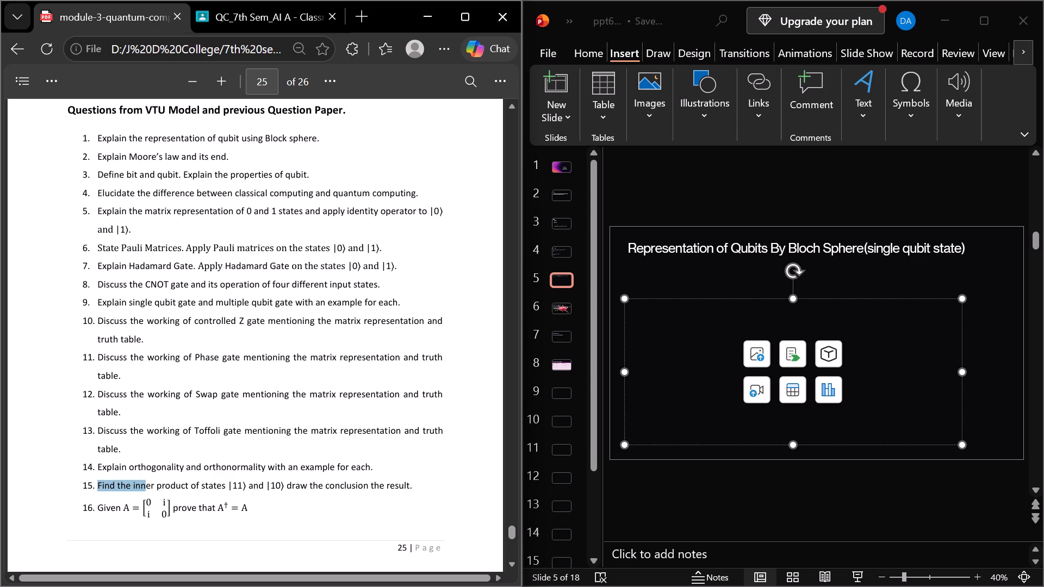
scroll(264, 371, "up", 4)
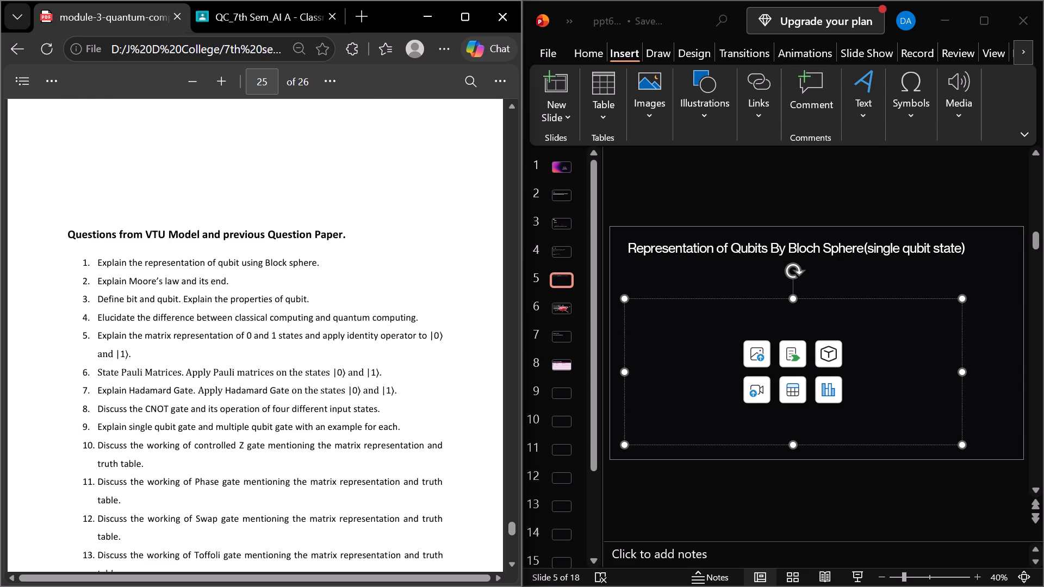
scroll(275, 372, "up", 5)
scroll(264, 298, "up", 8)
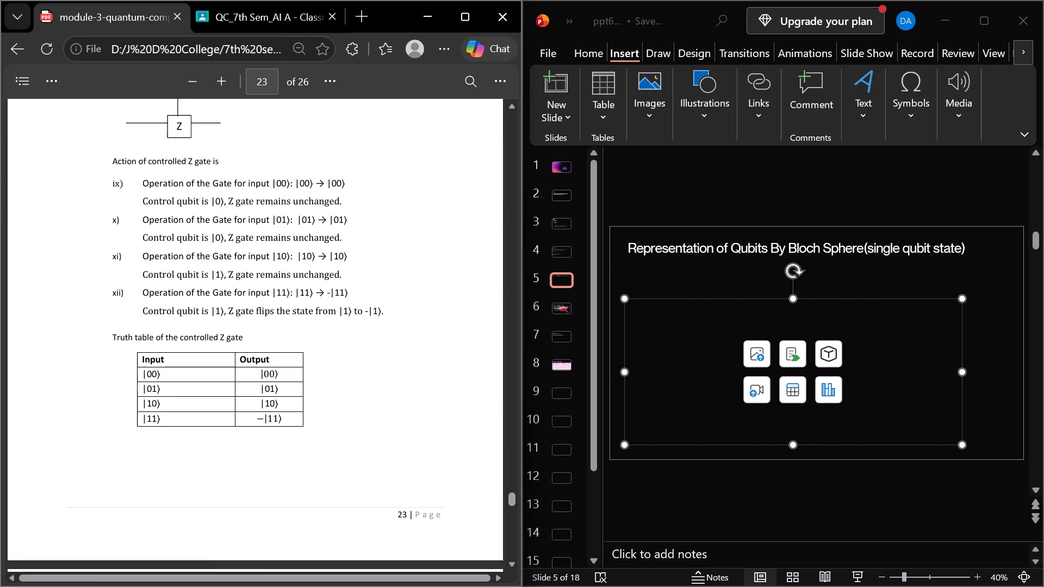
scroll(274, 297, "up", 7)
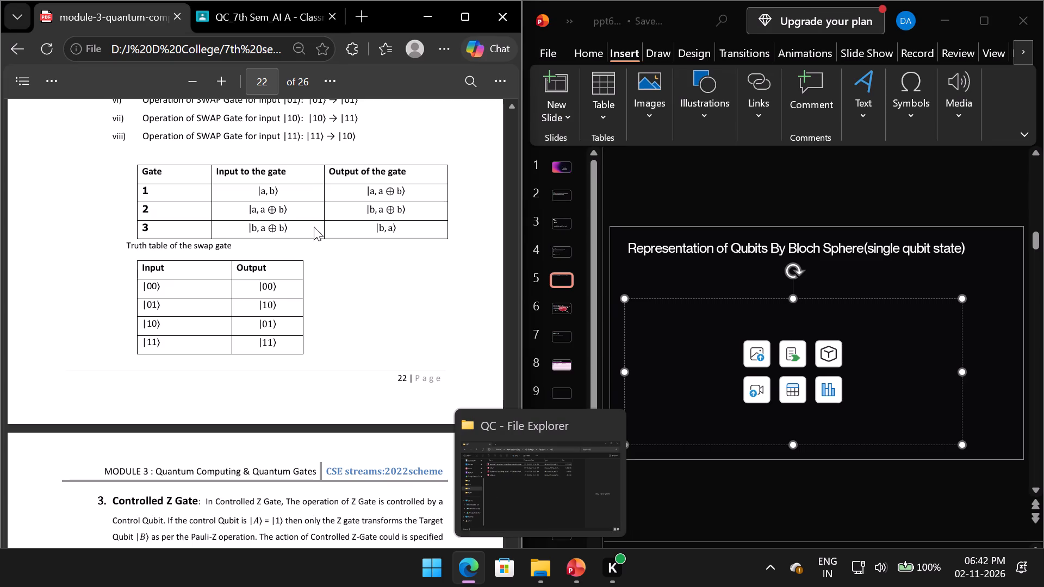
Open the notes PDF from the QC folder in File Explorer.
left_click(577, 572)
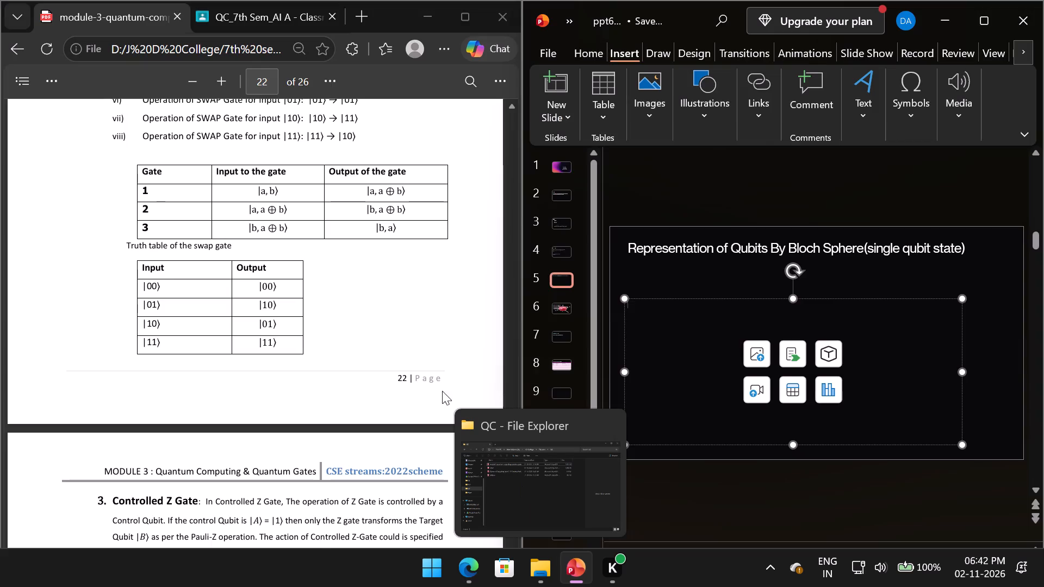
left_click(509, 464)
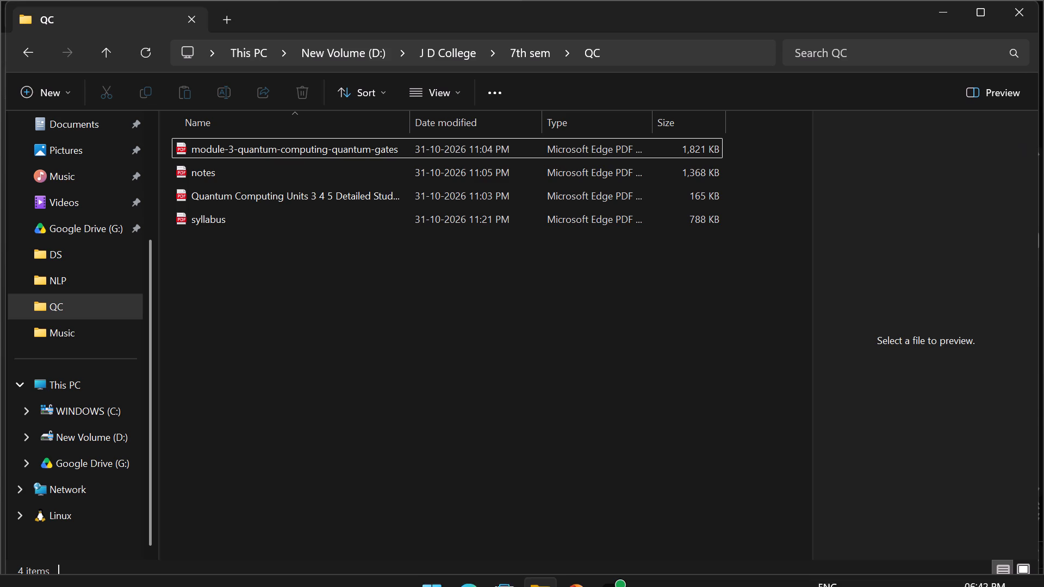
double_click(236, 174)
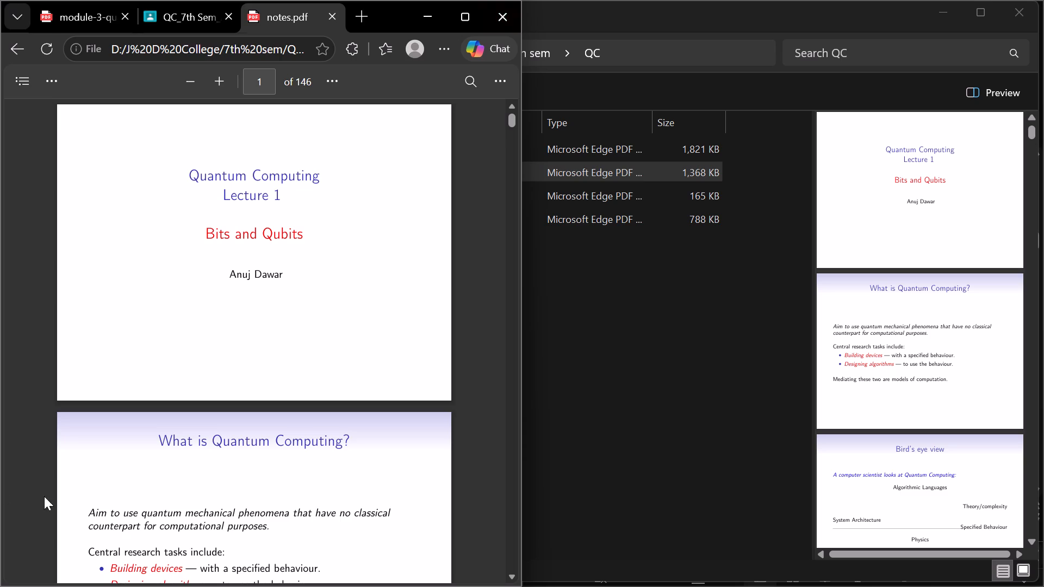
Skim the Lecture 1 introduction in the notes, from What is Quantum Computing through the course outline to Bits.
scroll(331, 451, "down", 2)
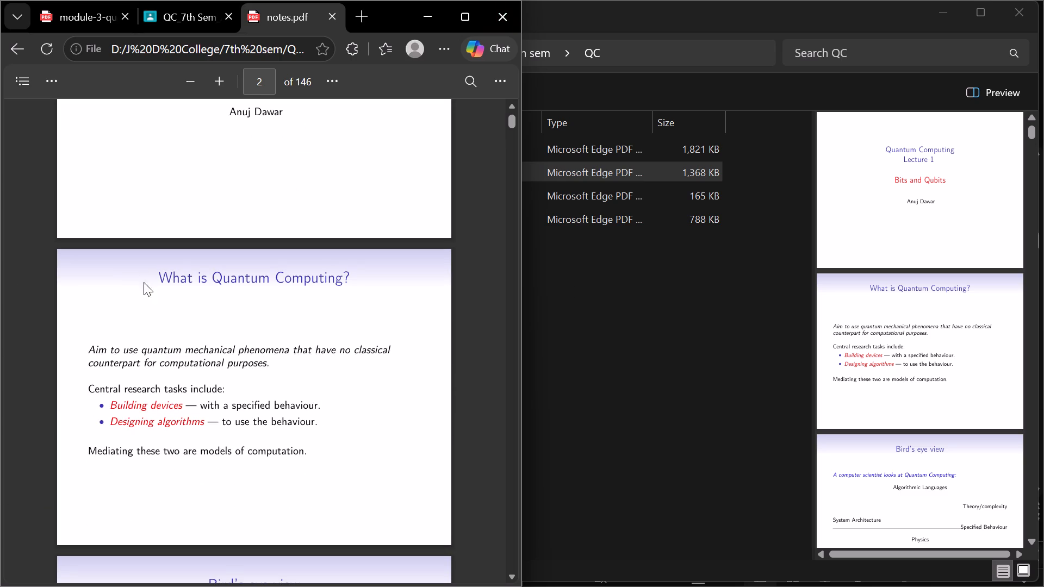
scroll(162, 320, "down", 5)
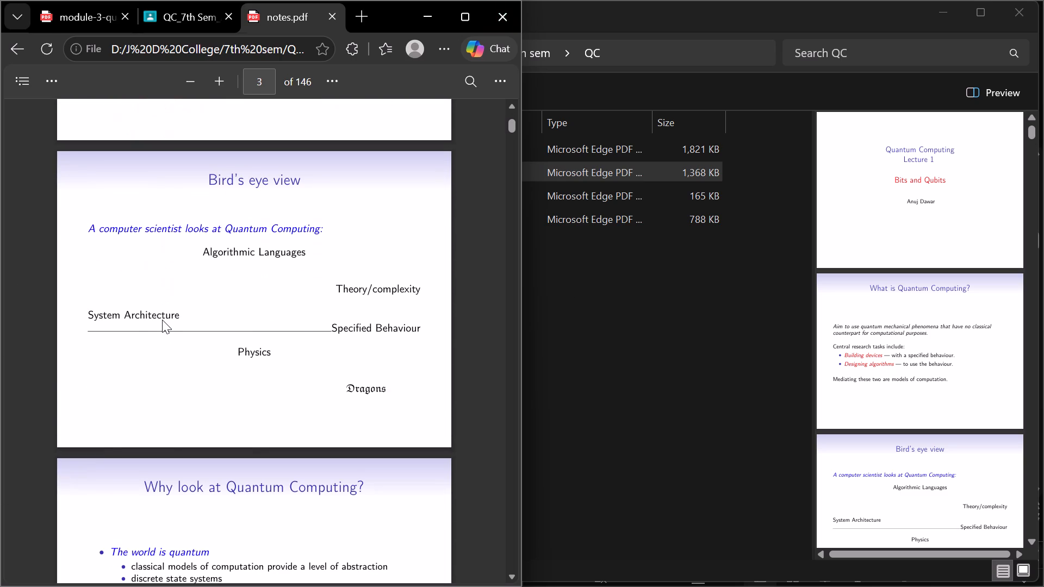
scroll(162, 320, "down", 6)
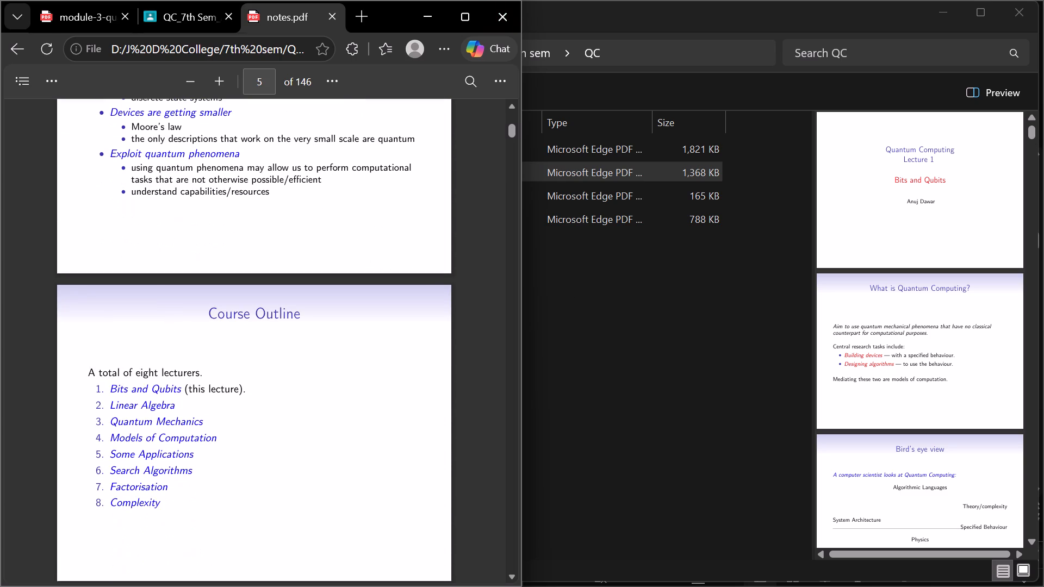
scroll(92, 234, "down", 1)
scroll(183, 259, "down", 2)
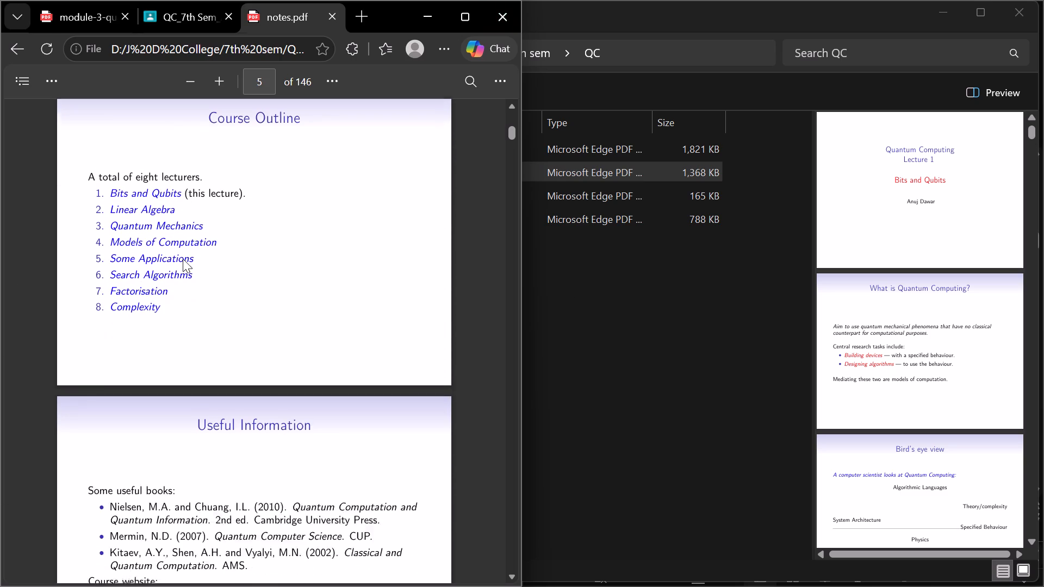
scroll(183, 259, "down", 7)
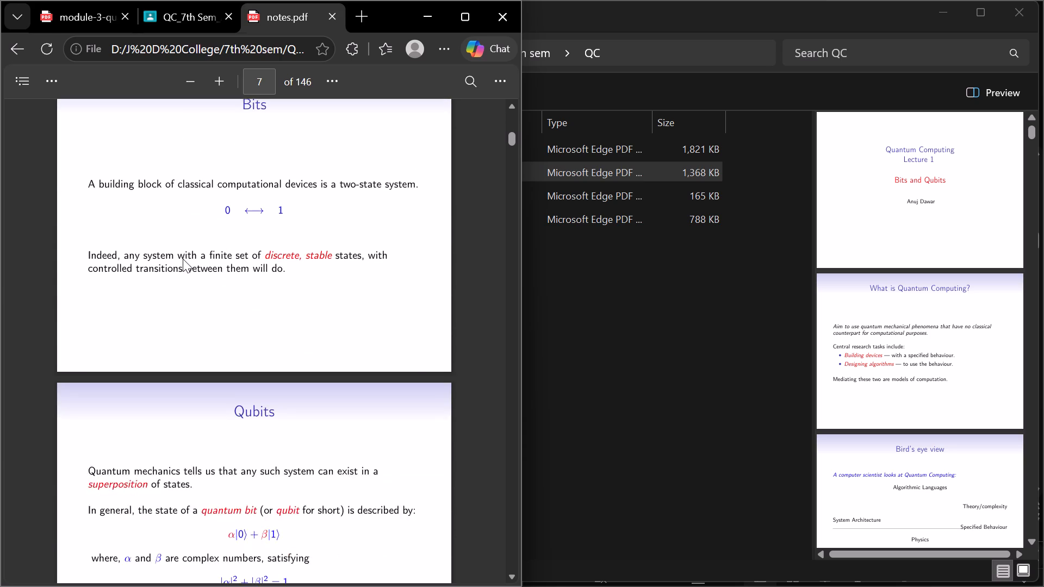
Skim the rest of Lecture 1 in the notes, covering qubits, measurement, vectors, basis and entanglement.
scroll(183, 259, "down", 10)
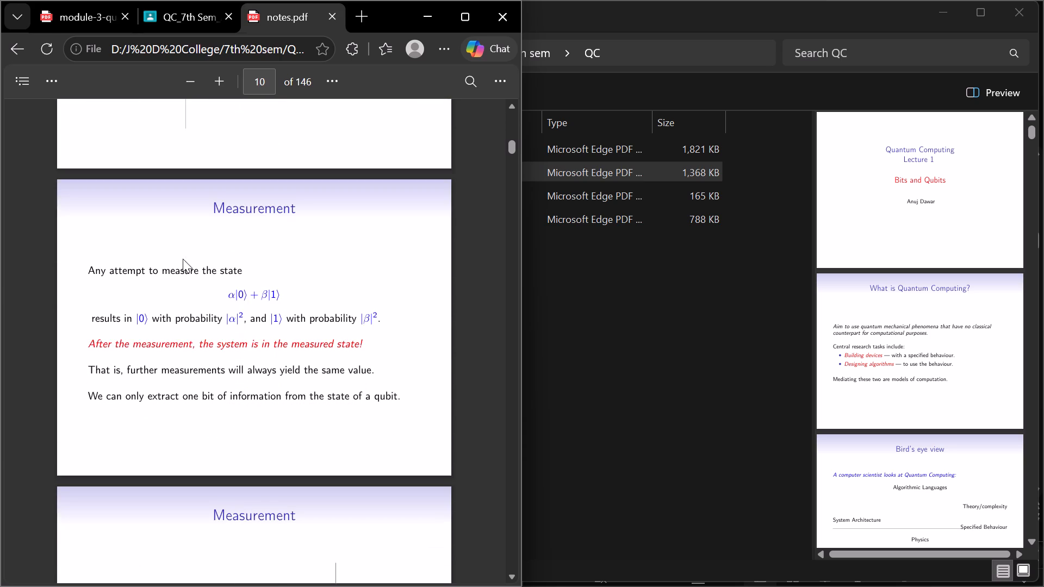
scroll(183, 259, "down", 7)
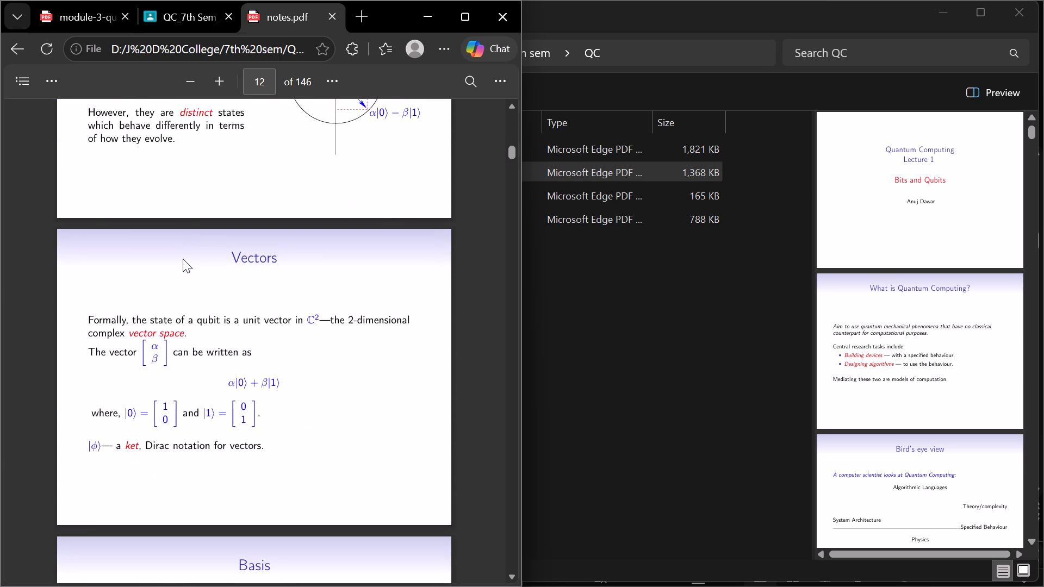
scroll(183, 259, "down", 10)
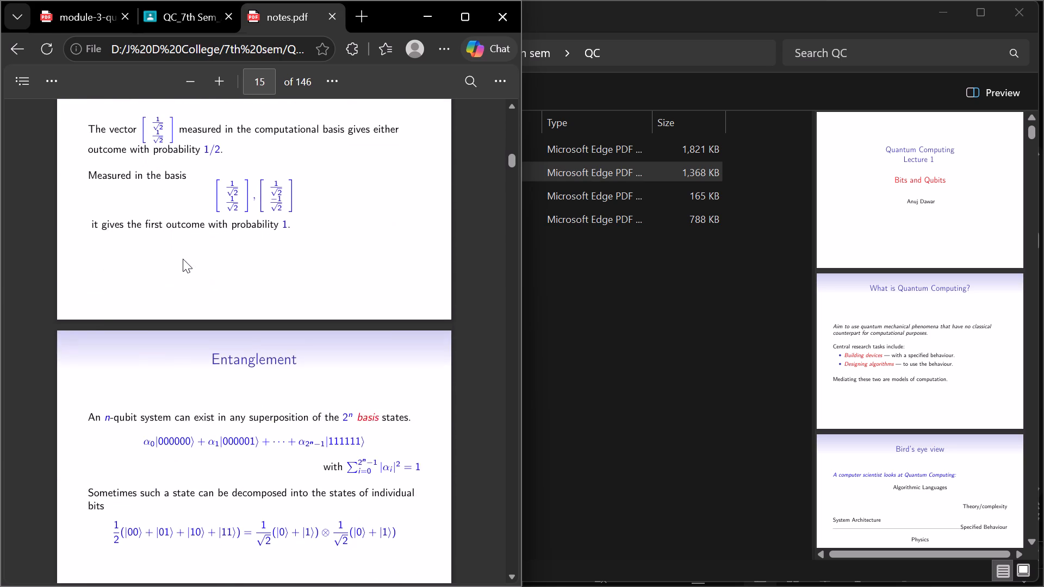
scroll(183, 259, "down", 9)
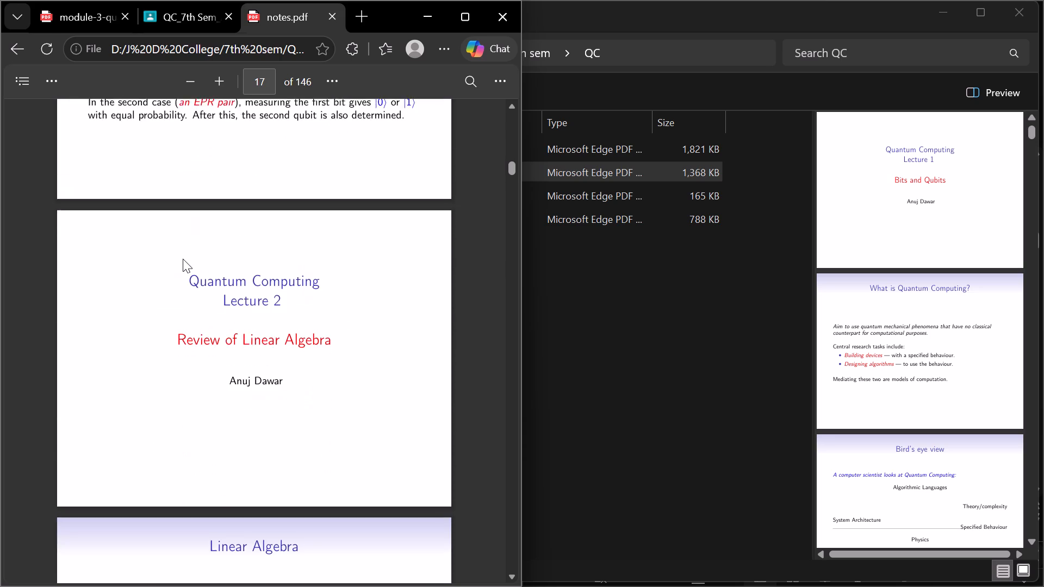
Skim the Lecture 2 linear algebra notes on vector spaces, bases and linear operators through to the matrix examples.
scroll(183, 259, "down", 9)
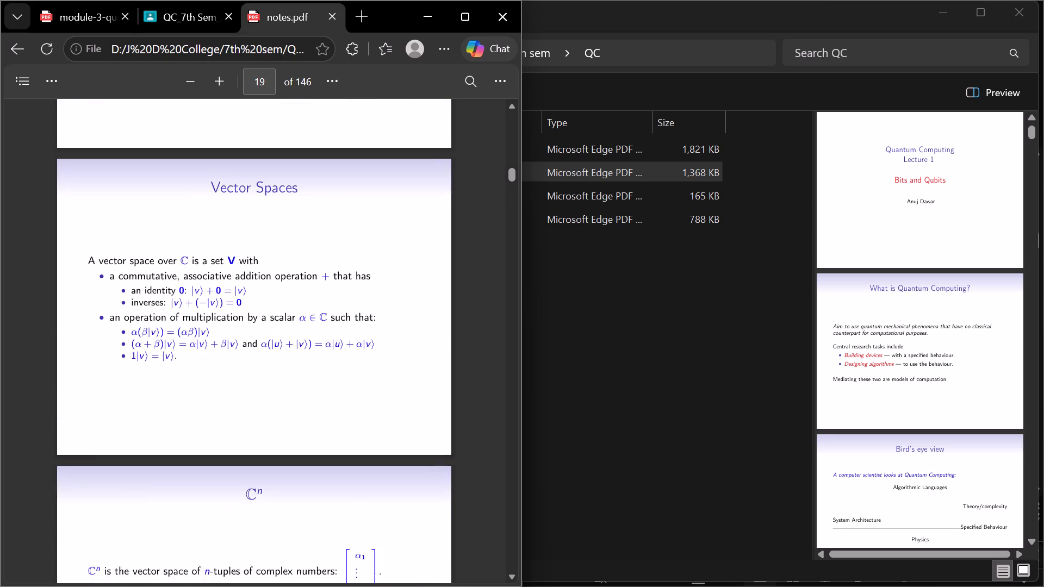
scroll(183, 258, "down", 8)
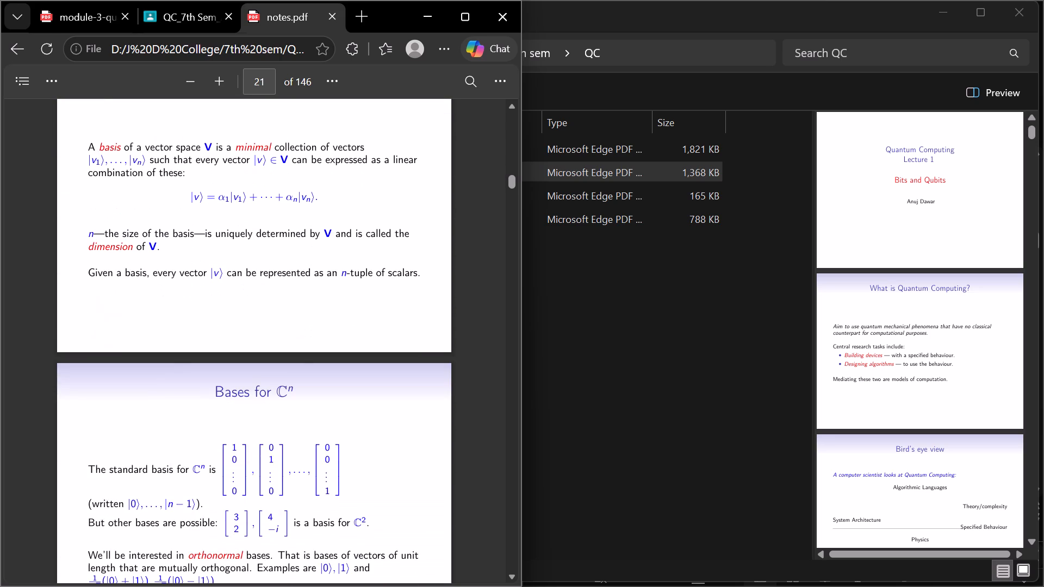
scroll(183, 258, "down", 4)
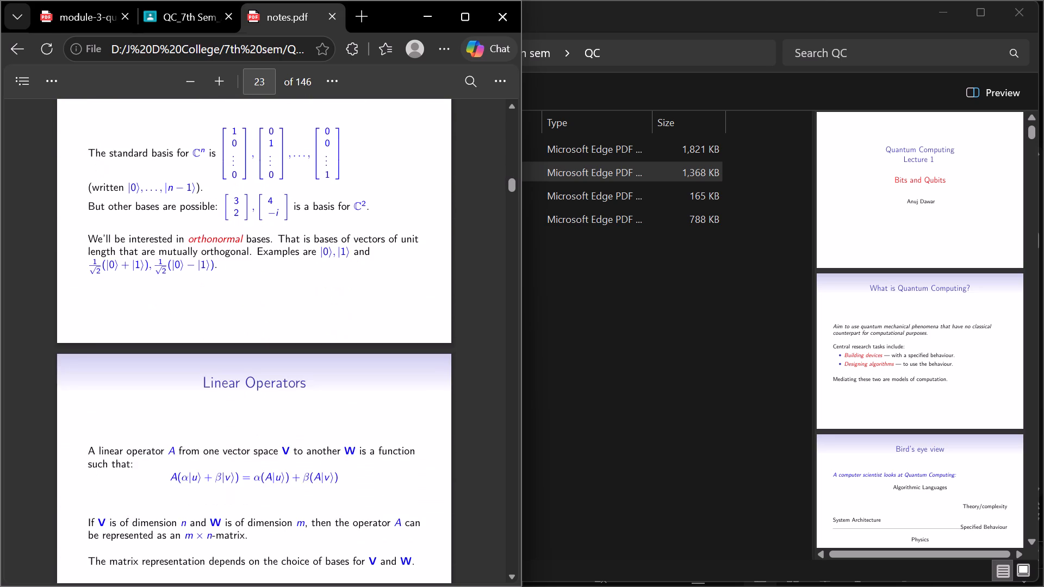
scroll(183, 258, "down", 10)
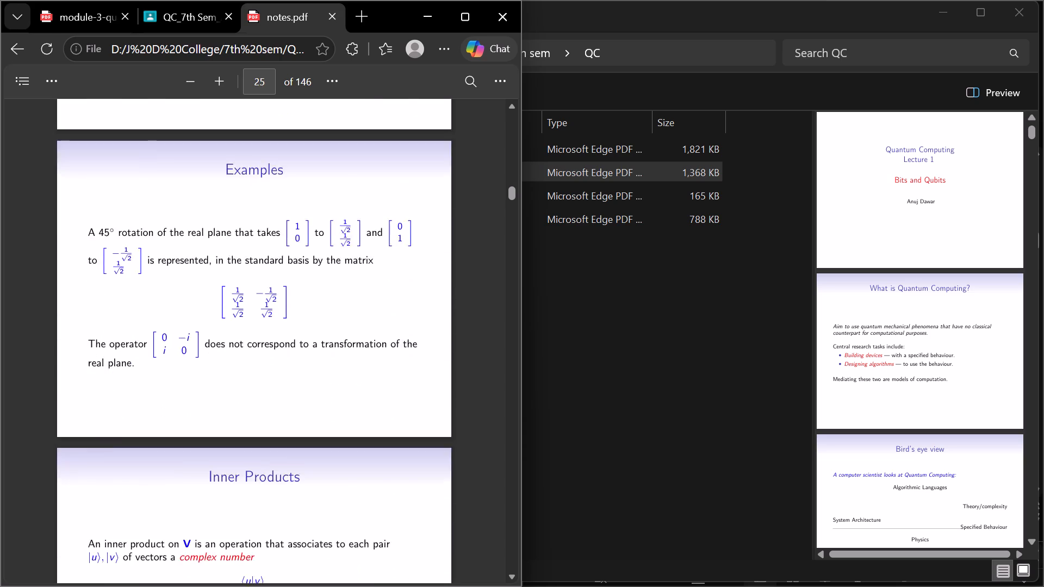
Skim the Lecture 2 notes from inner products, norms and outer product through eigenvalues and adjoints to normal and Hermitian operators.
scroll(183, 258, "down", 8)
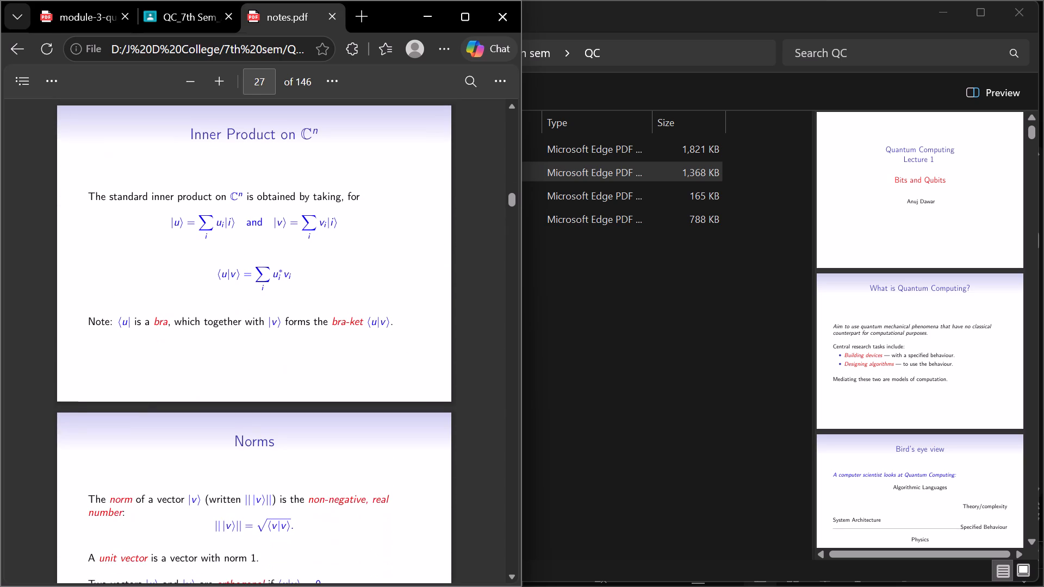
scroll(183, 258, "down", 8)
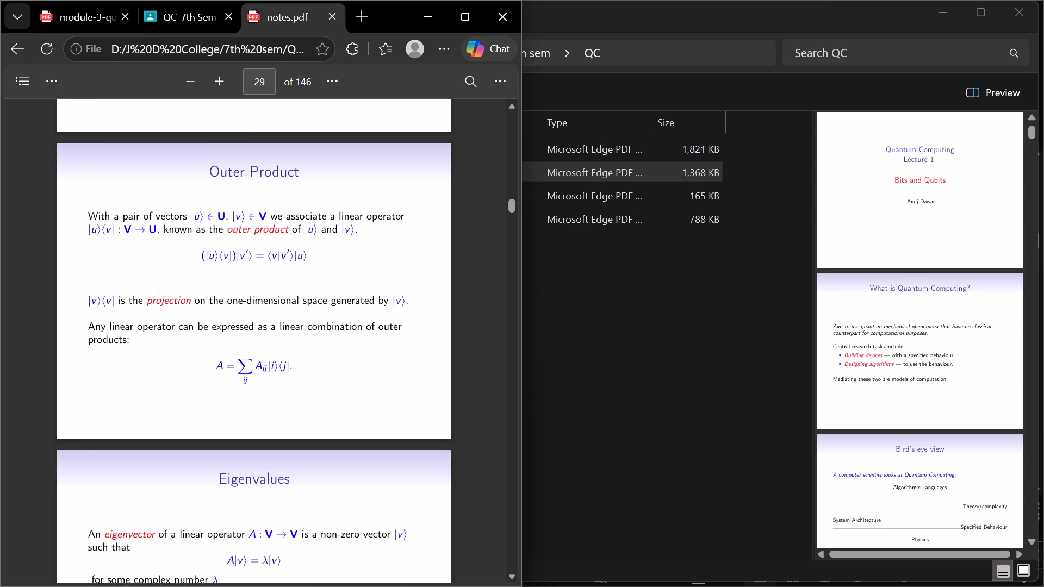
scroll(183, 258, "down", 3)
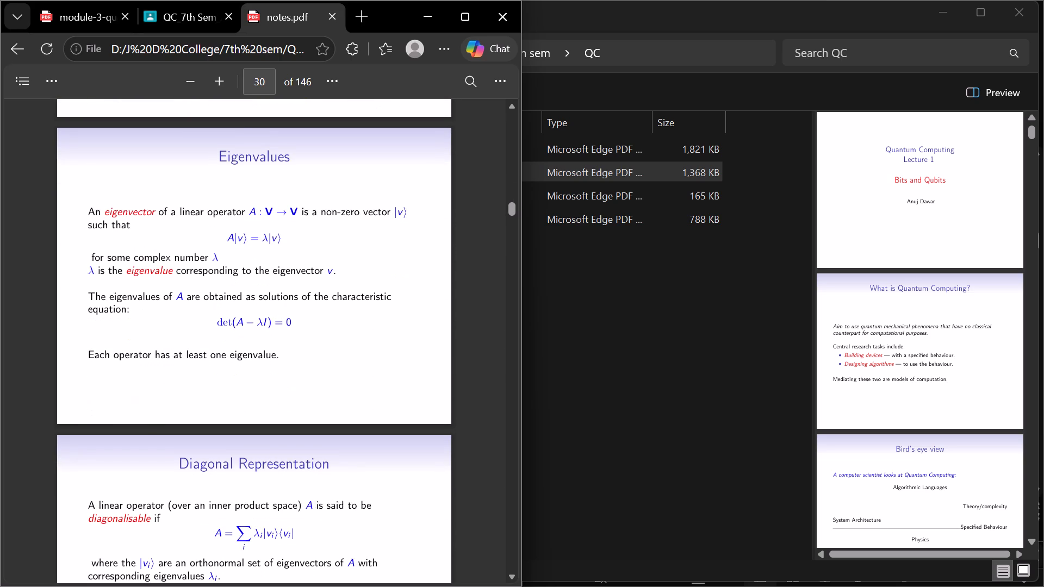
scroll(183, 258, "down", 5)
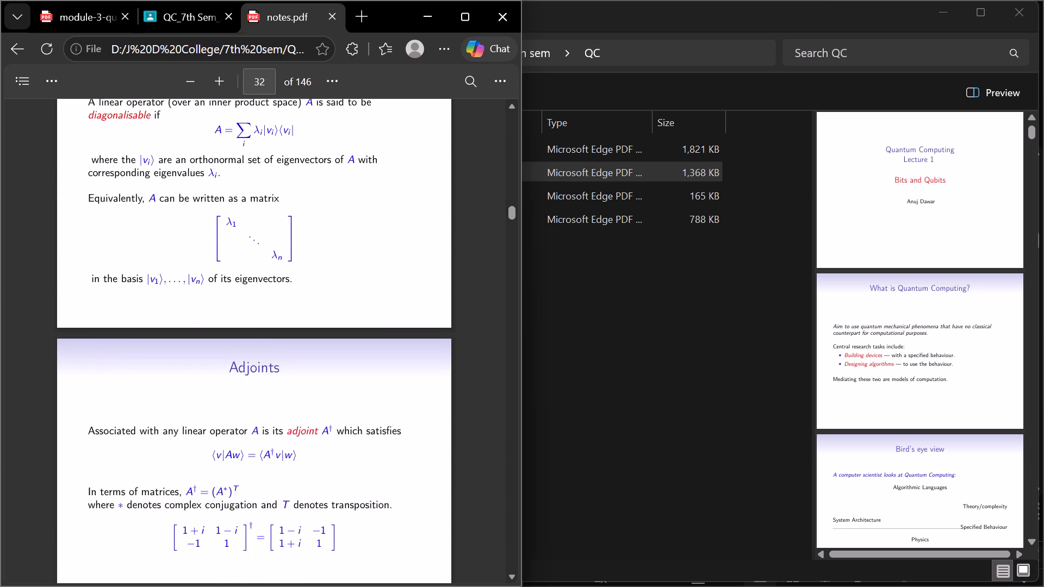
scroll(183, 258, "down", 7)
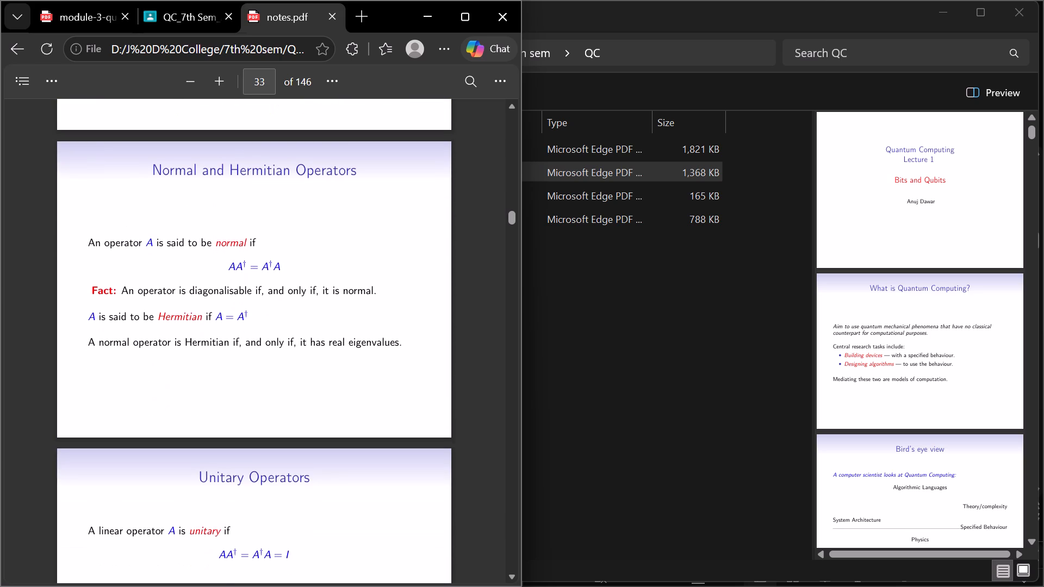
Bring the PowerPoint presentation and the notes PDF back into view side by side.
left_click(609, 311)
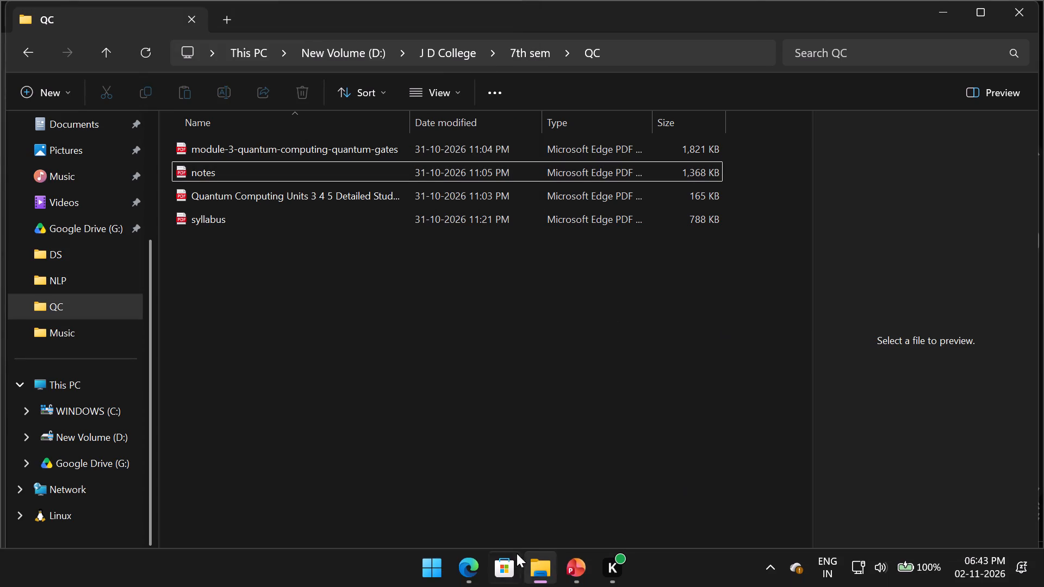
left_click(579, 570)
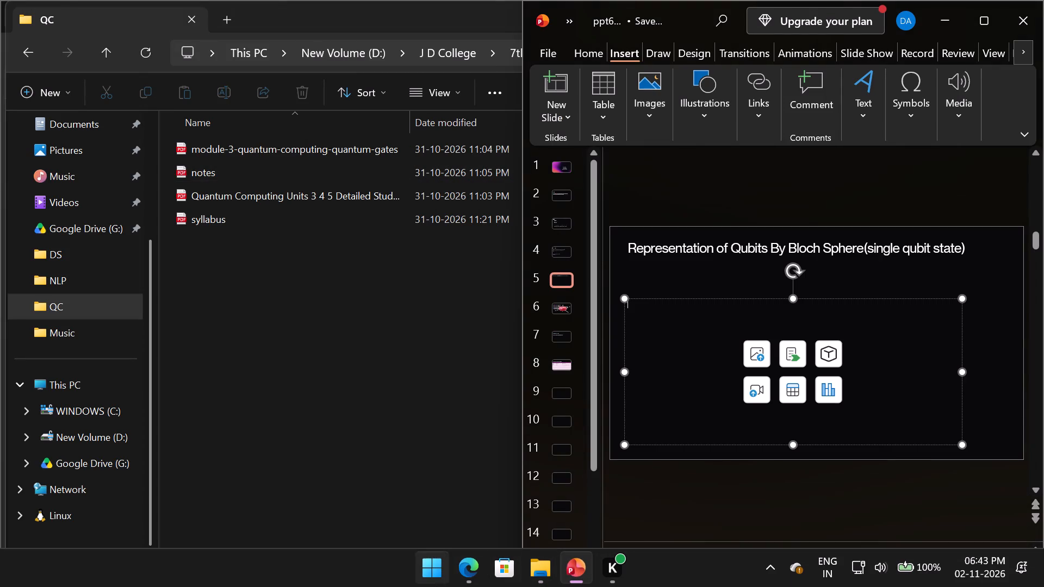
left_click(471, 569)
Skim the unitary operator and tensor product pages that end Lecture 2 of the notes.
scroll(167, 339, "down", 1)
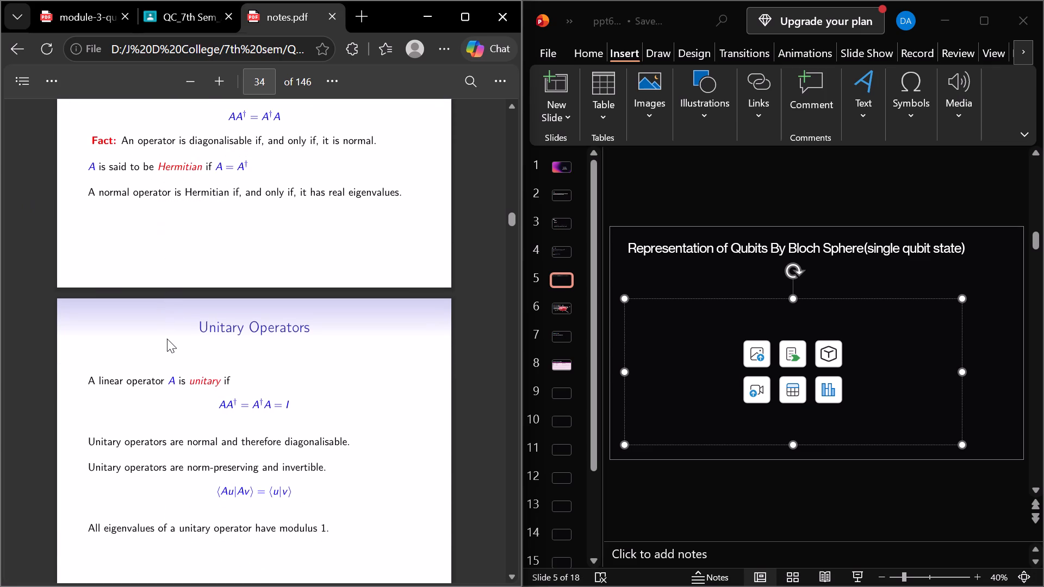
scroll(167, 339, "down", 4)
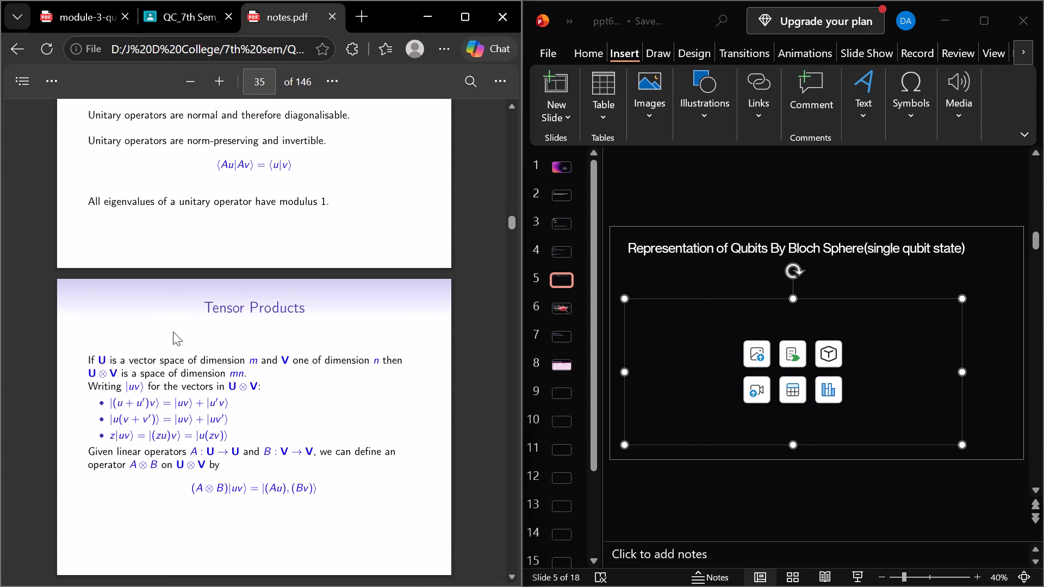
scroll(173, 332, "down", 8)
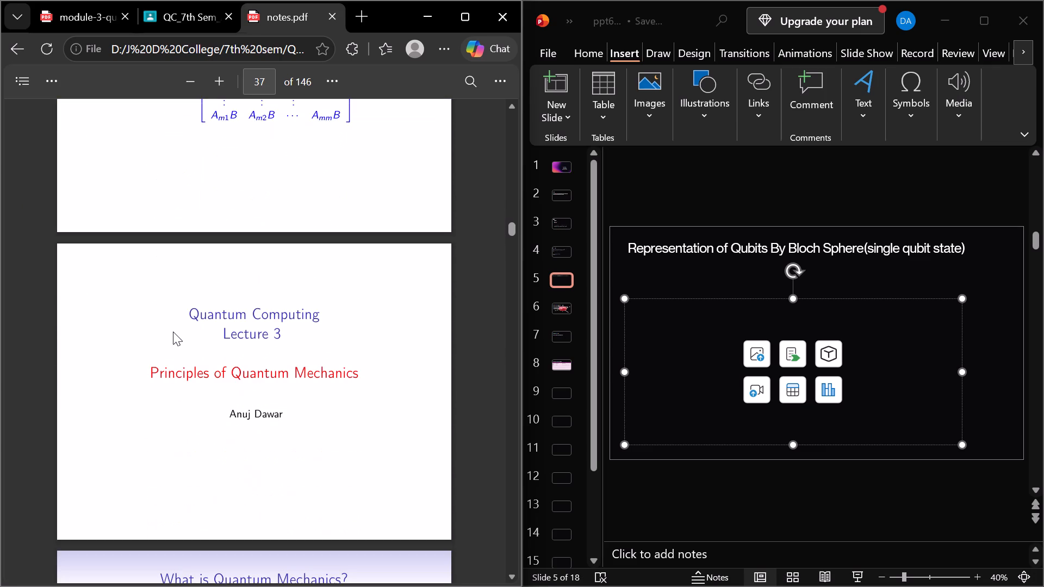
Skim the opening of Lecture 3 of the notes, from what quantum mechanics is through the First Postulate and the qubit example.
scroll(173, 332, "down", 1)
left_click_drag(205, 252, 291, 248)
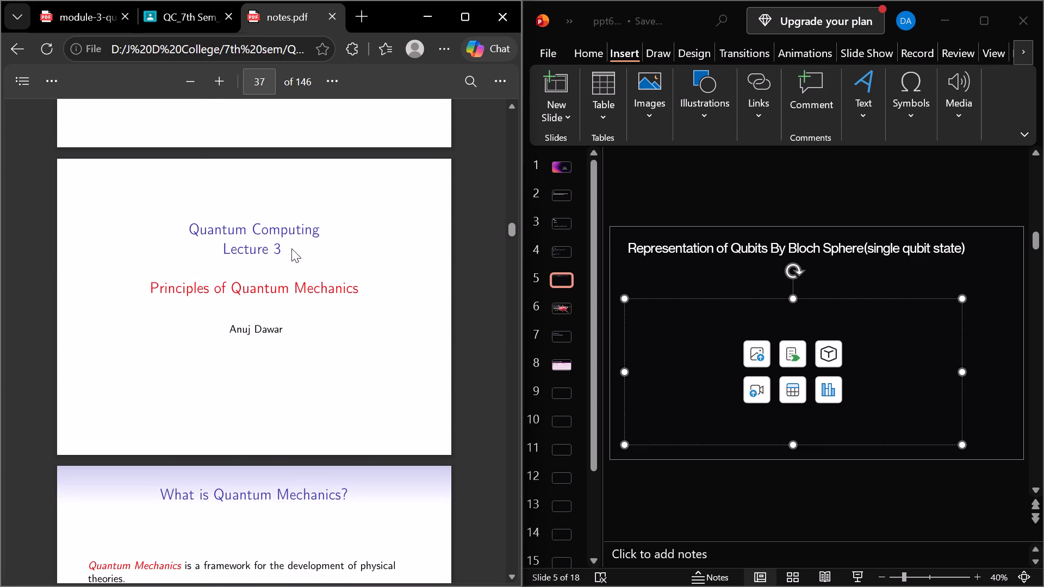
left_click_drag(291, 248, 290, 285)
left_click_drag(275, 292, 379, 293)
left_click(220, 420)
scroll(257, 383, "down", 2)
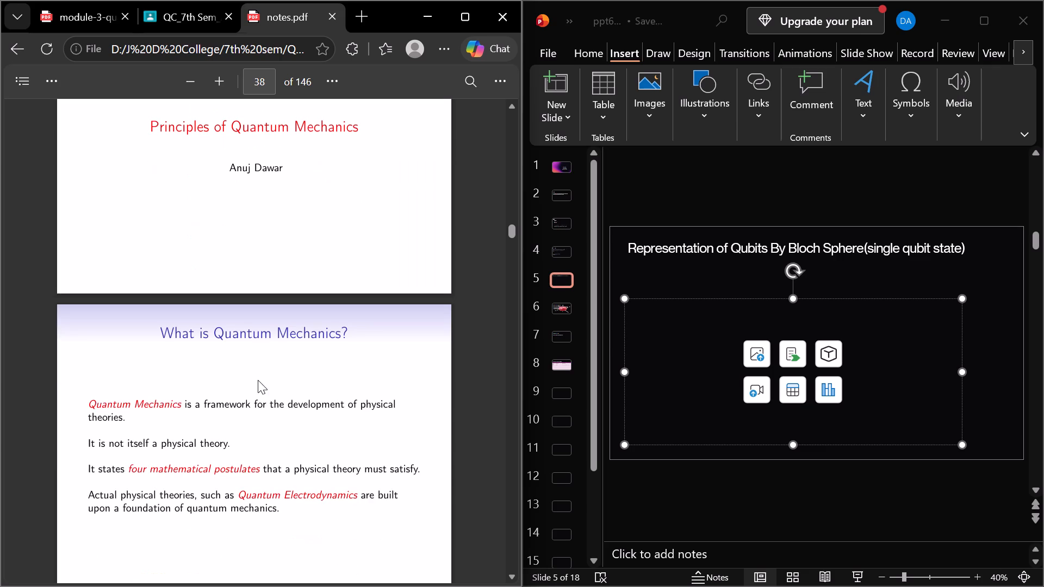
scroll(259, 367, "down", 3)
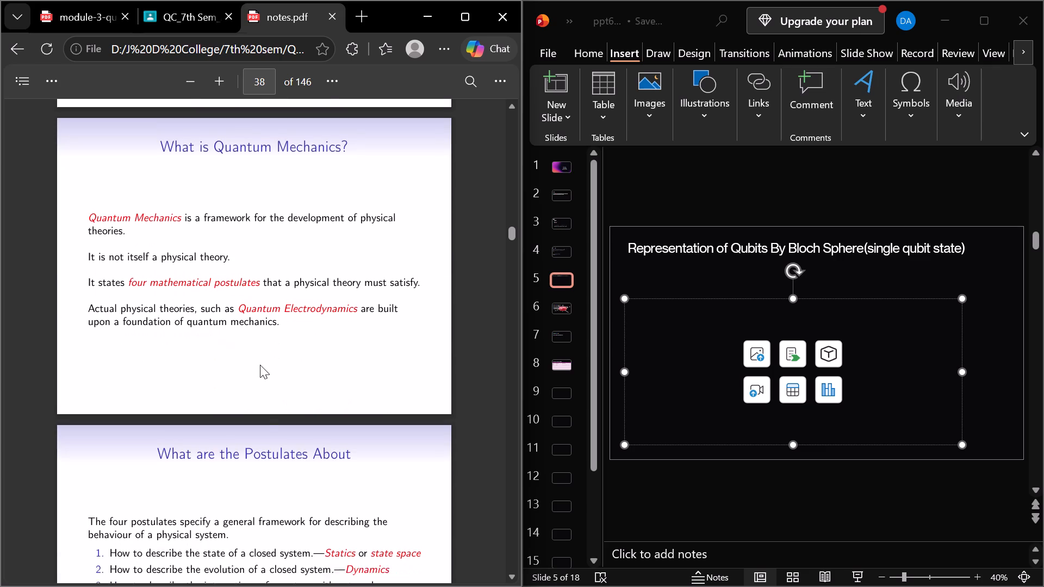
scroll(260, 365, "down", 5)
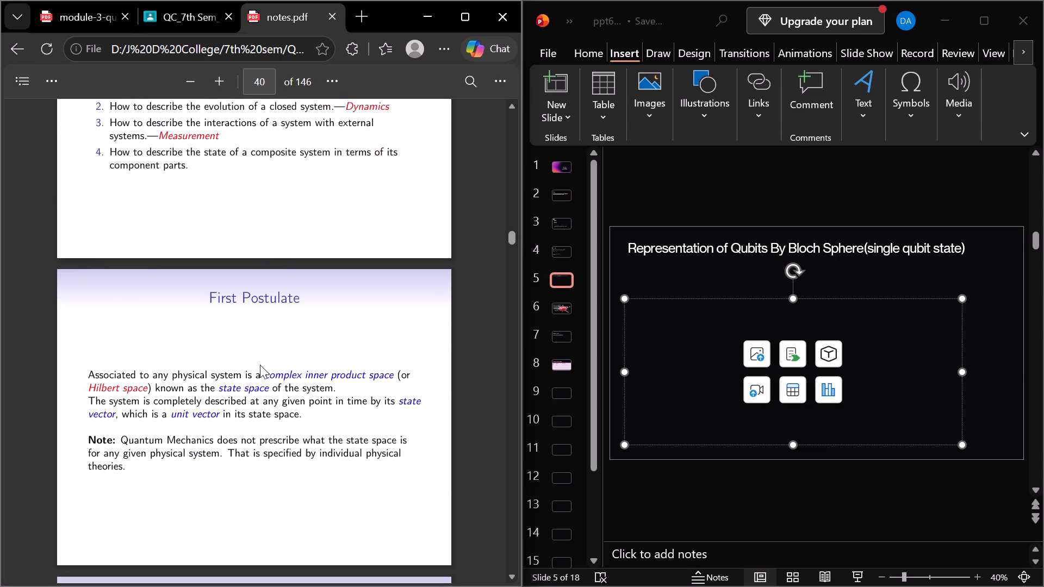
scroll(260, 365, "down", 8)
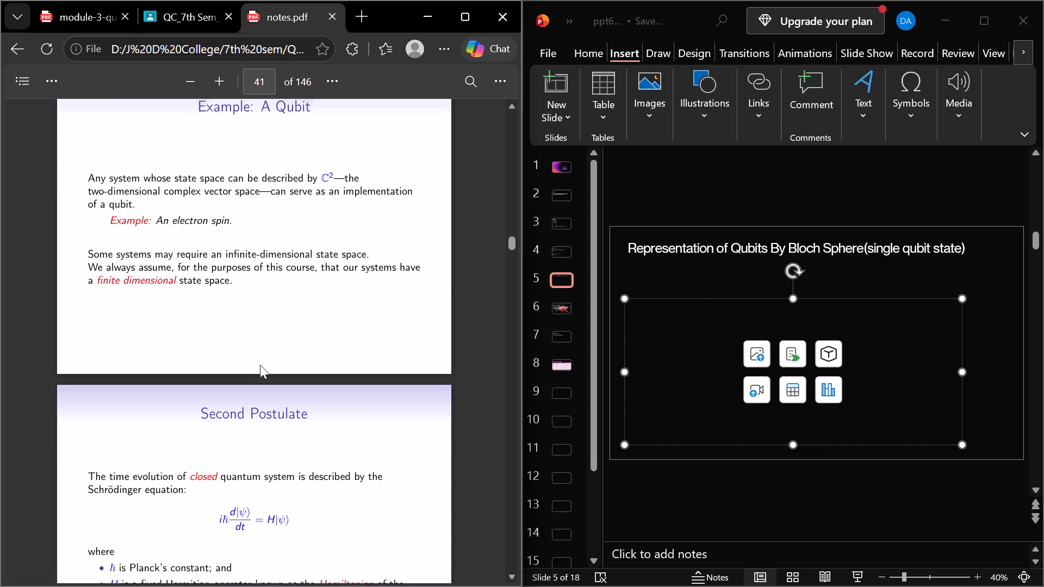
Skim the Lecture 3 notes on the Second Postulate, unitary operations, gates and matrices through to the Pauli gates.
scroll(260, 365, "down", 3)
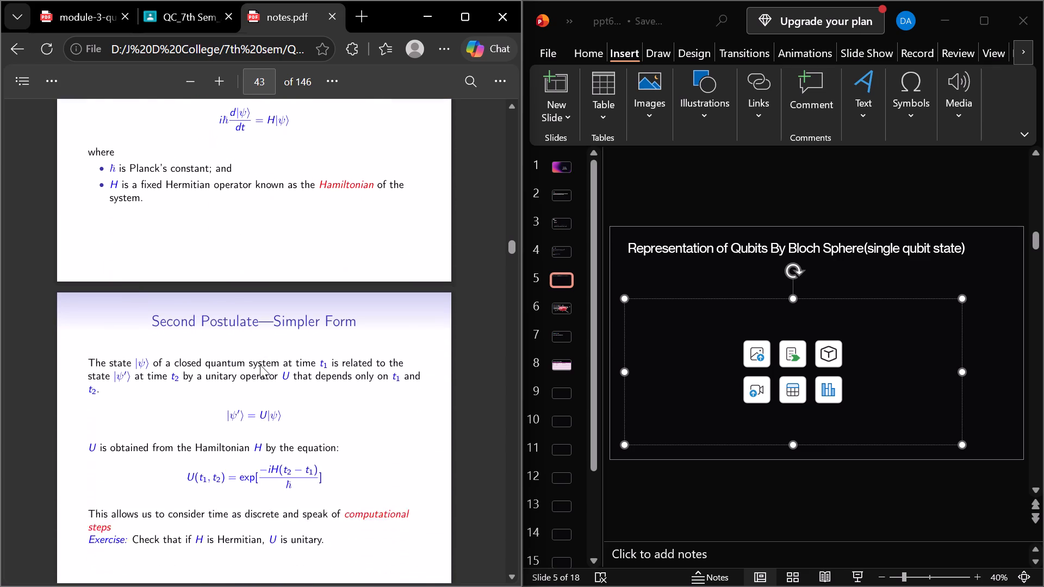
scroll(260, 365, "down", 7)
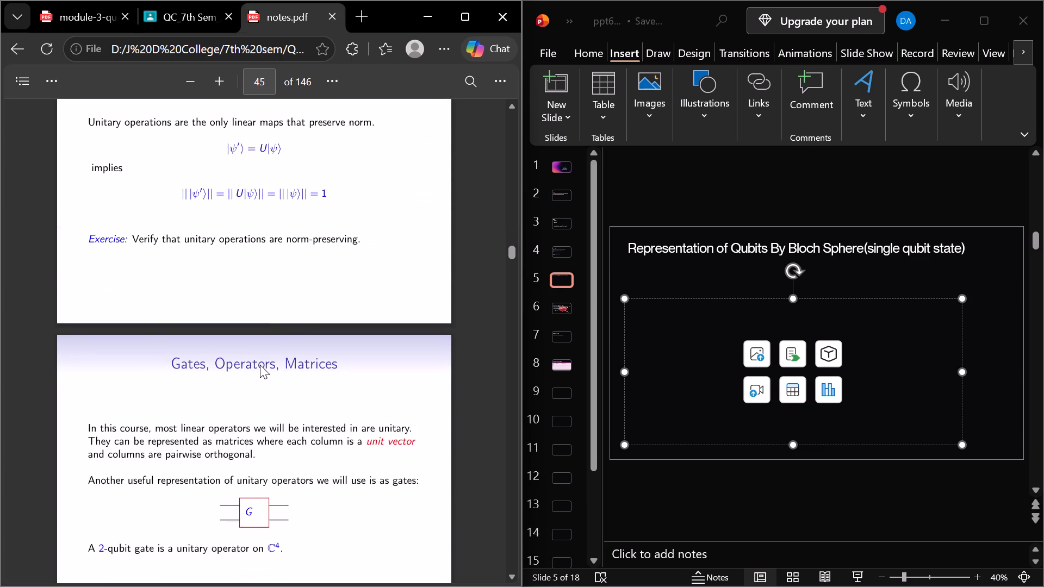
scroll(260, 365, "down", 7)
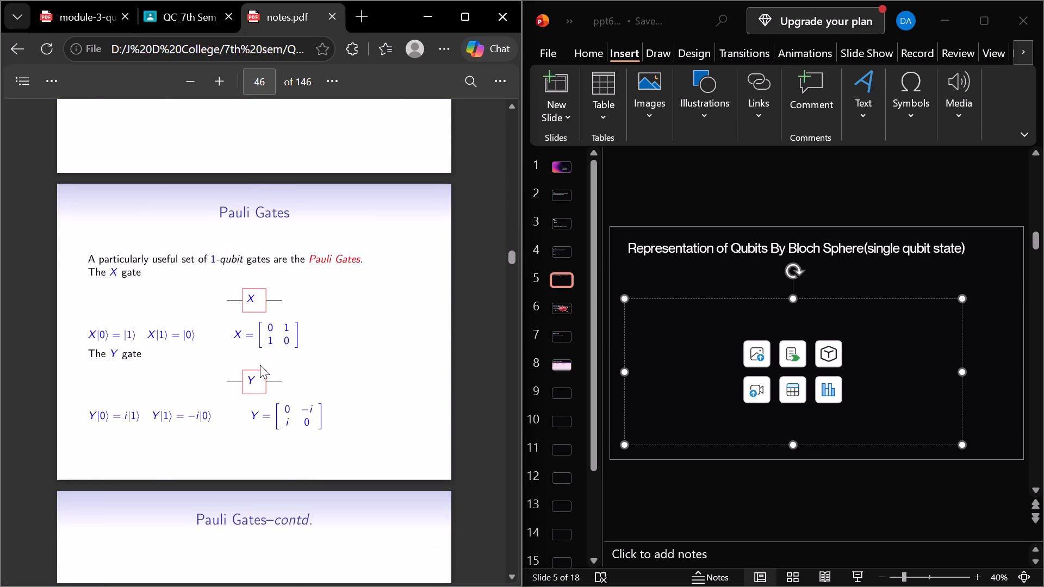
Skim the rest of Lecture 3, covering the Third Postulate, global phase, the Fourth Postulate, and separable and entangled states.
scroll(260, 365, "down", 8)
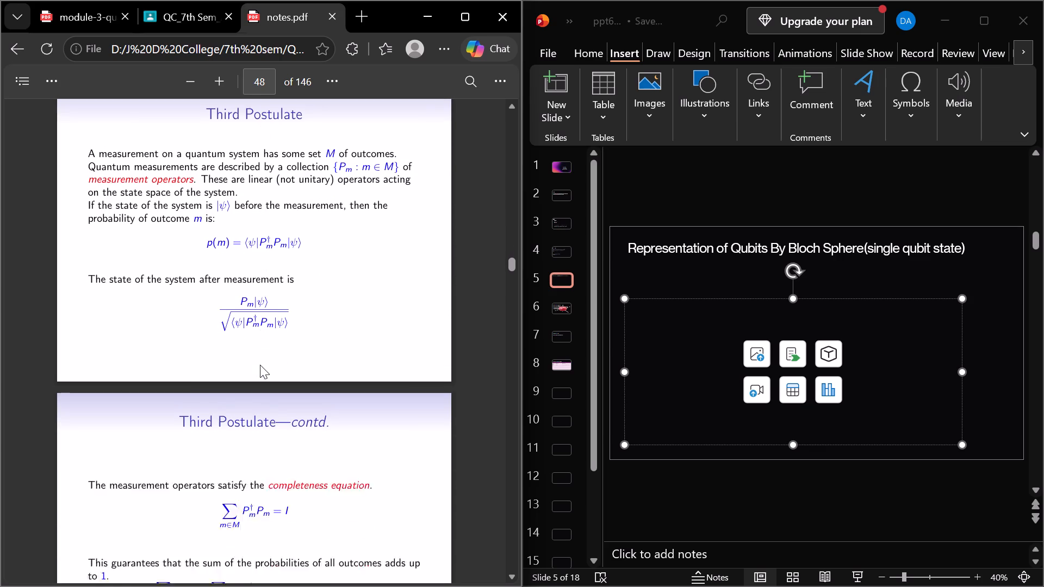
scroll(260, 365, "down", 9)
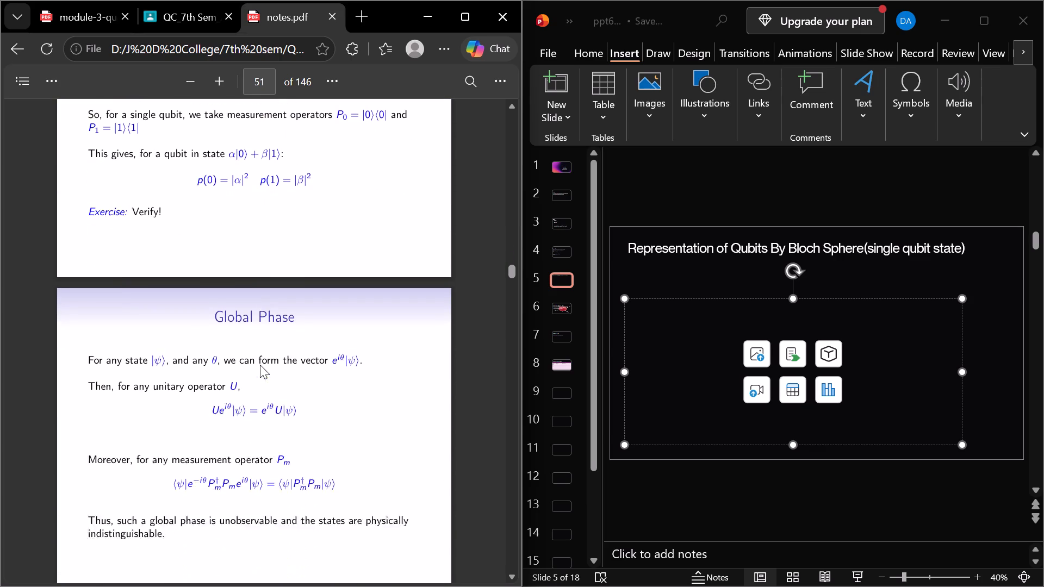
scroll(260, 365, "down", 9)
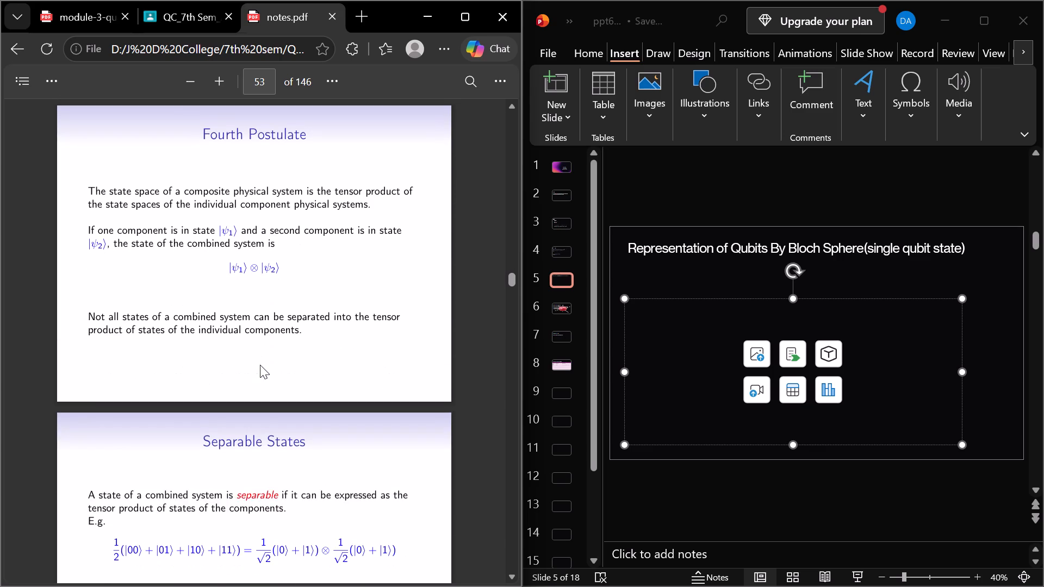
scroll(260, 365, "down", 6)
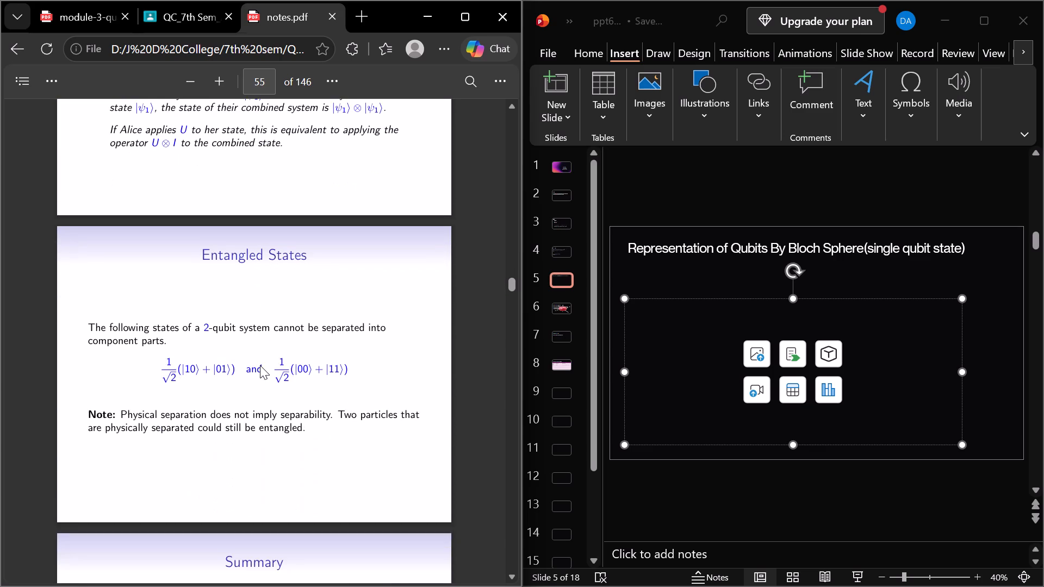
scroll(260, 366, "down", 10)
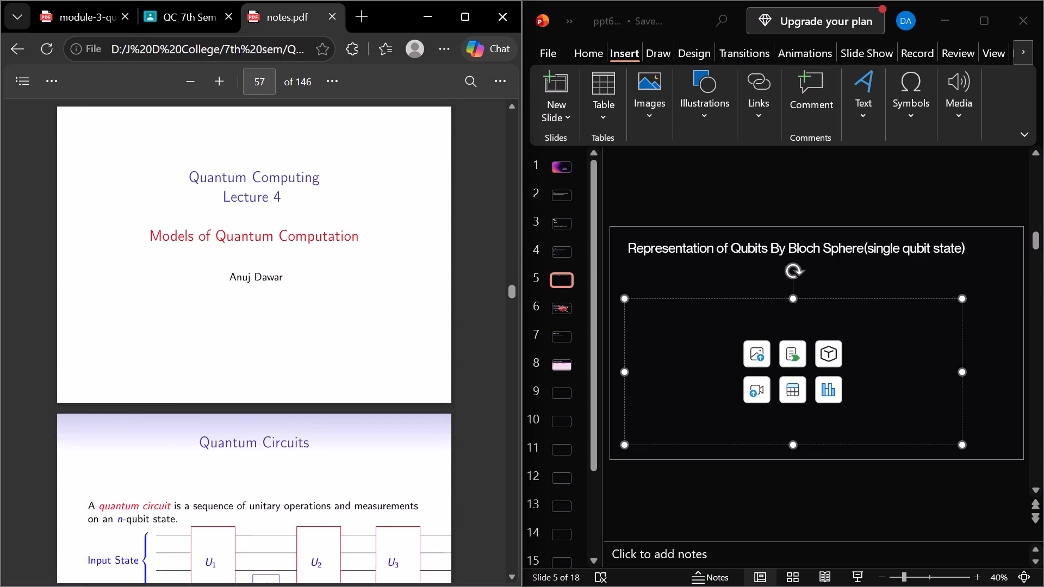
Skim the Lecture 4 notes on models of quantum computation, from quantum circuits and gates through to the Deutsch-Jozsa algorithm.
scroll(260, 366, "down", 19)
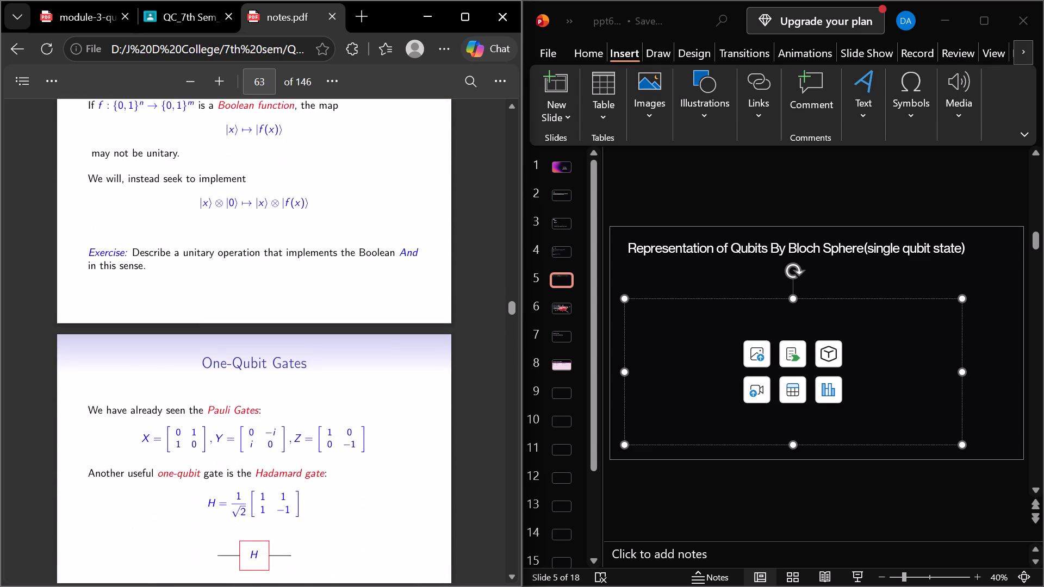
scroll(260, 366, "down", 9)
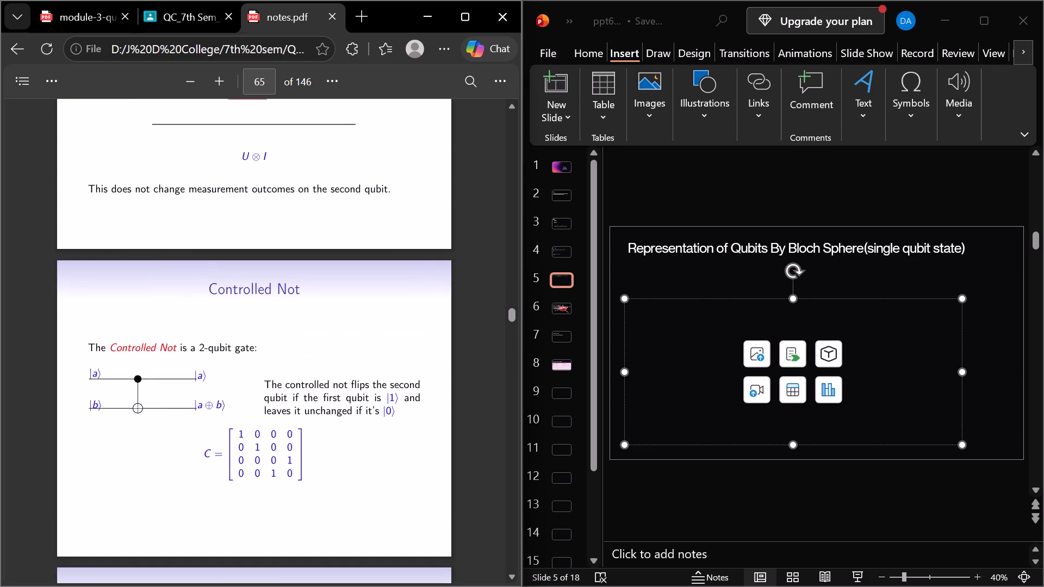
scroll(260, 366, "down", 12)
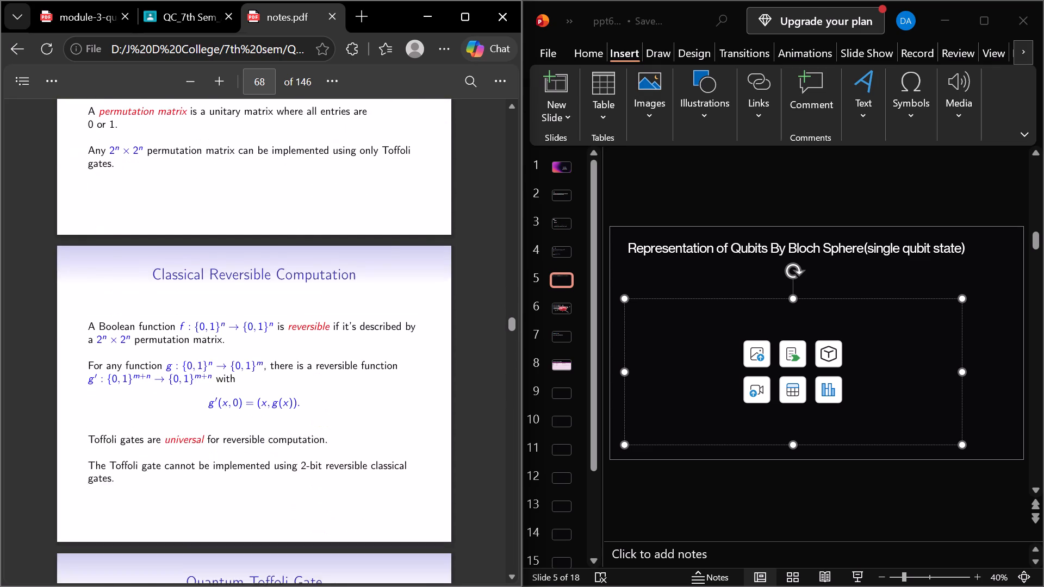
scroll(260, 366, "down", 12)
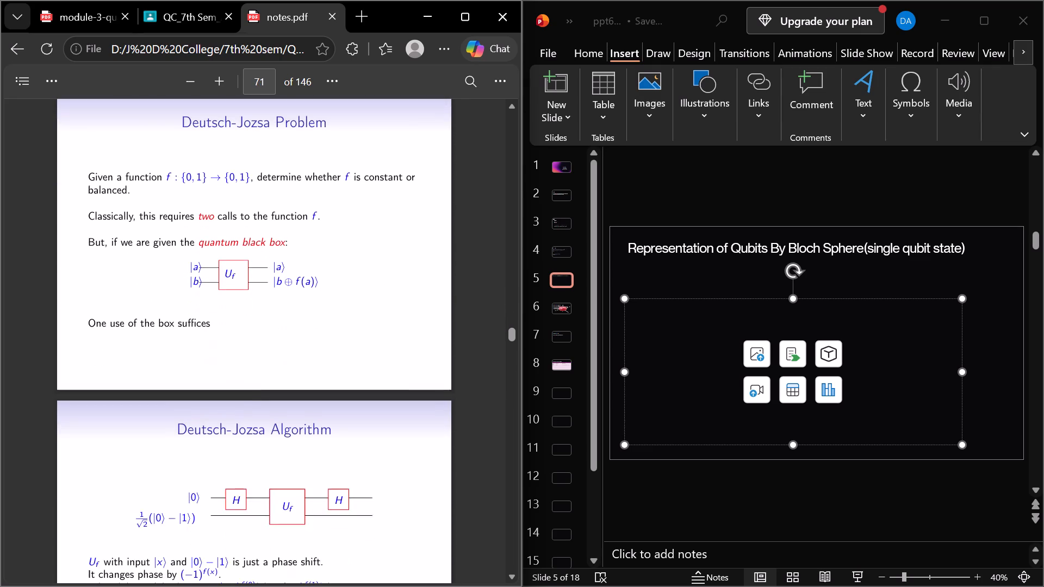
scroll(260, 366, "down", 7)
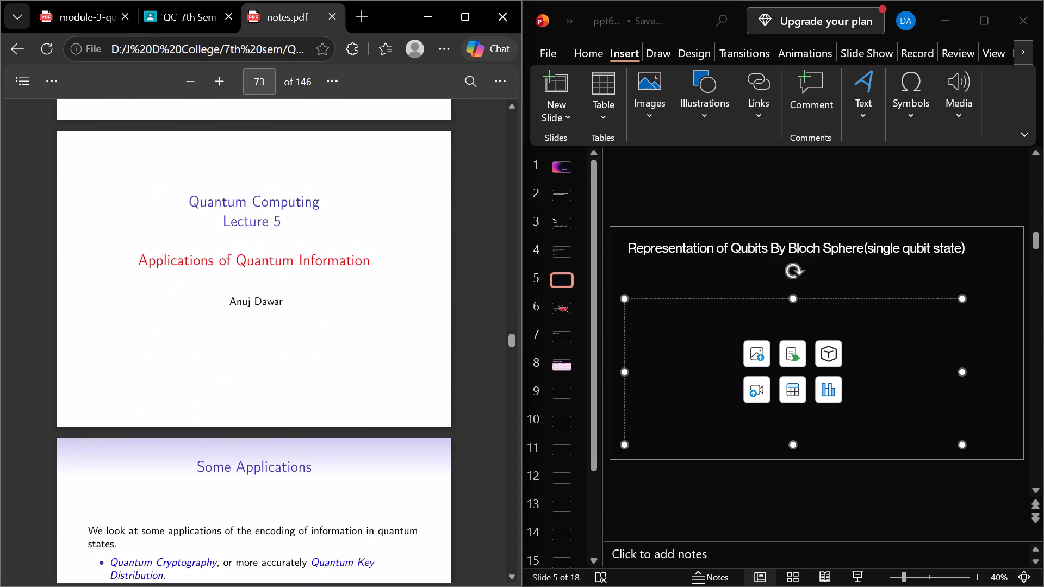
Skim the Lecture 5 notes on applications of quantum information, covering the BB84 key distribution protocol and its attacks.
scroll(260, 366, "down", 10)
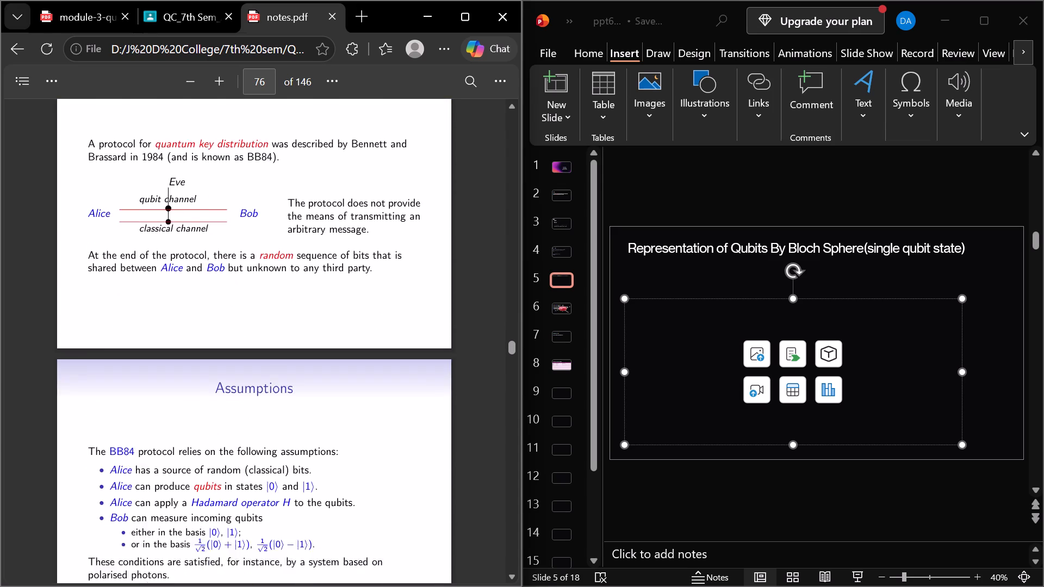
scroll(260, 366, "down", 9)
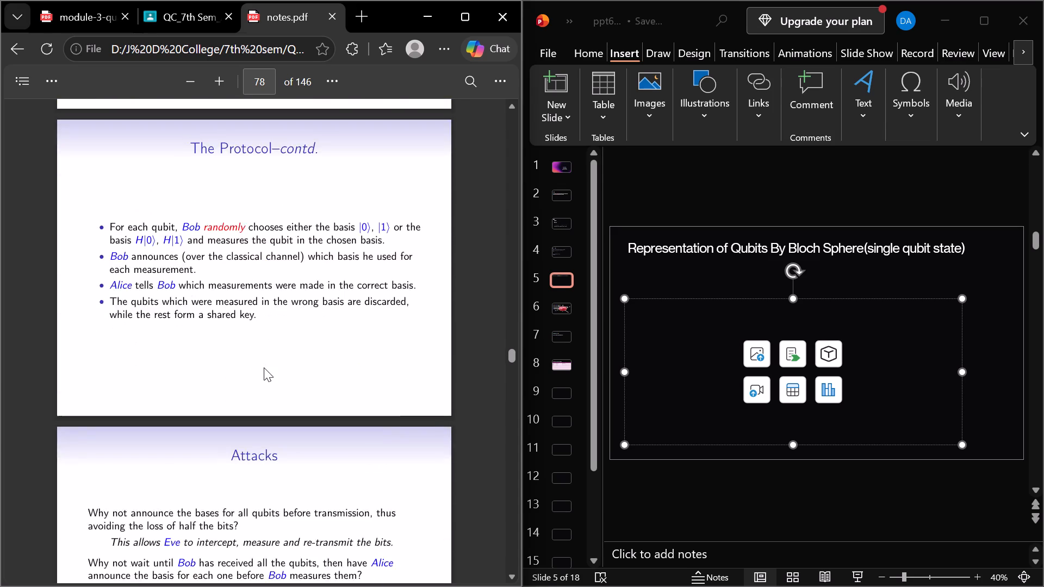
scroll(264, 367, "down", 12)
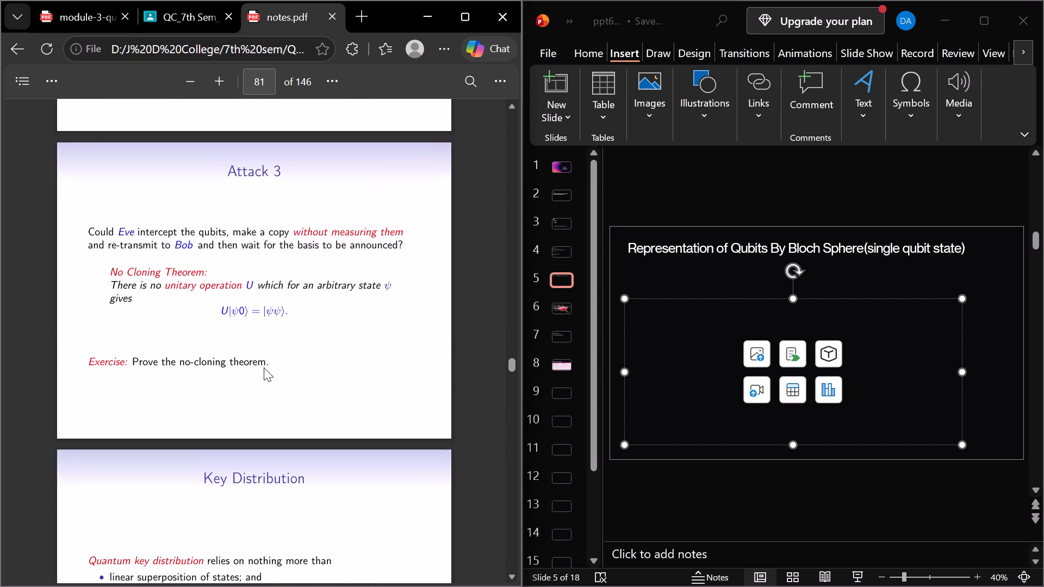
Skim the remaining Lecture 5 pages on key distribution, superdense coding and quantum teleportation.
scroll(264, 367, "down", 14)
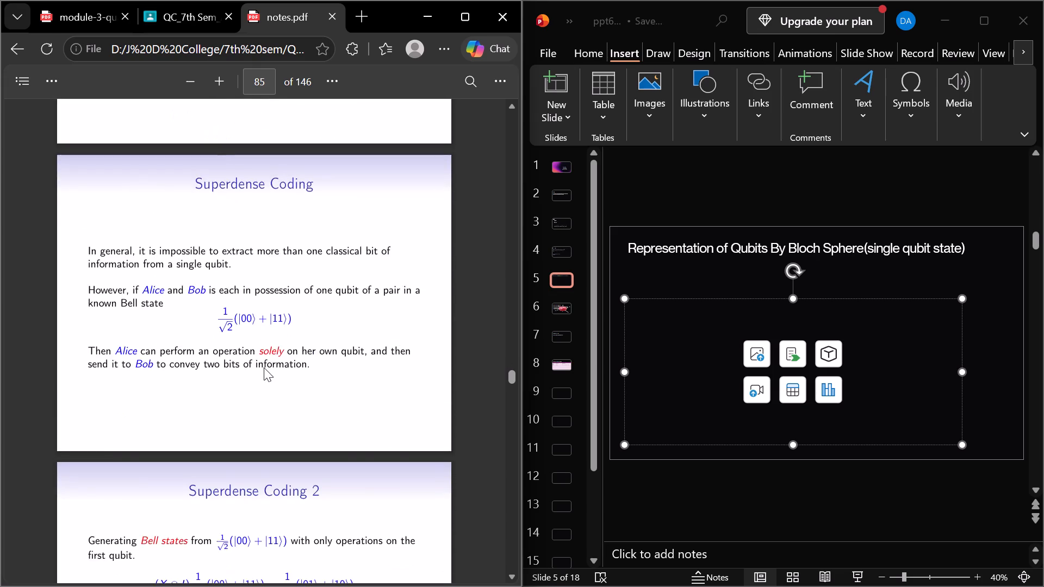
scroll(264, 367, "down", 11)
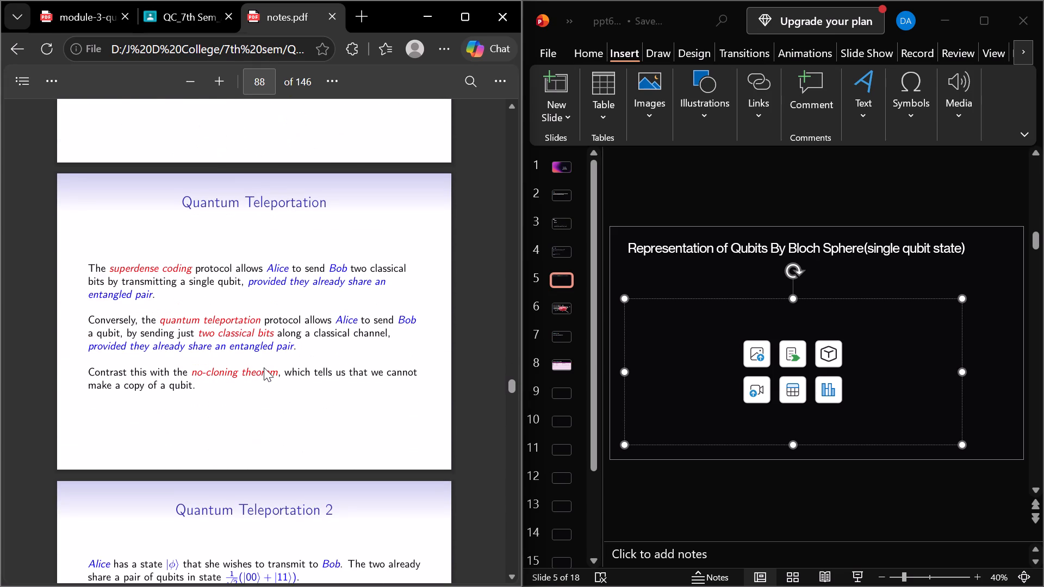
scroll(264, 367, "down", 10)
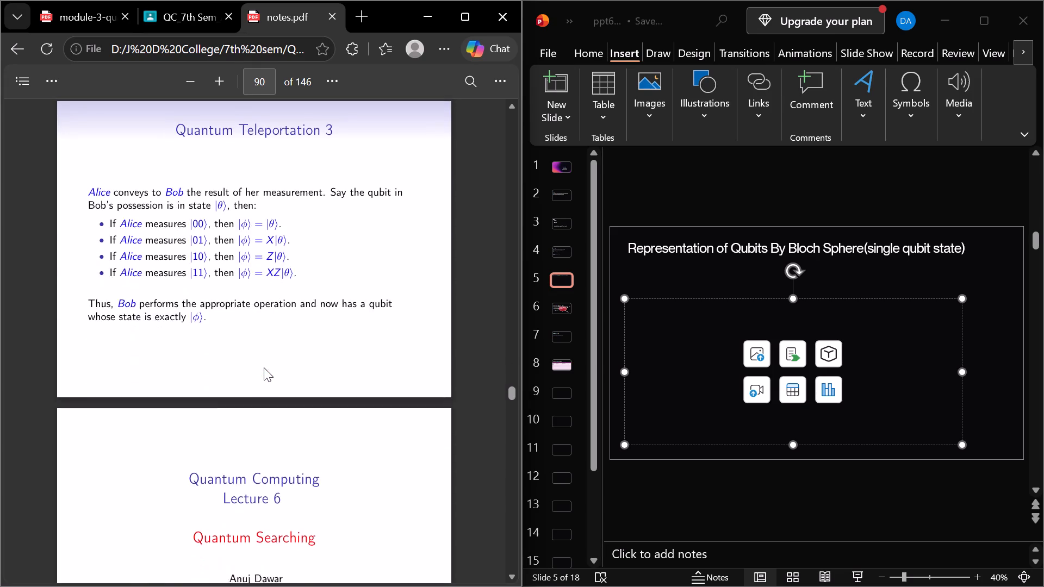
Skim the Lecture 6 notes on quantum searching, from the oracle and Grover's algorithm schematic through to the geometric view.
scroll(264, 367, "down", 11)
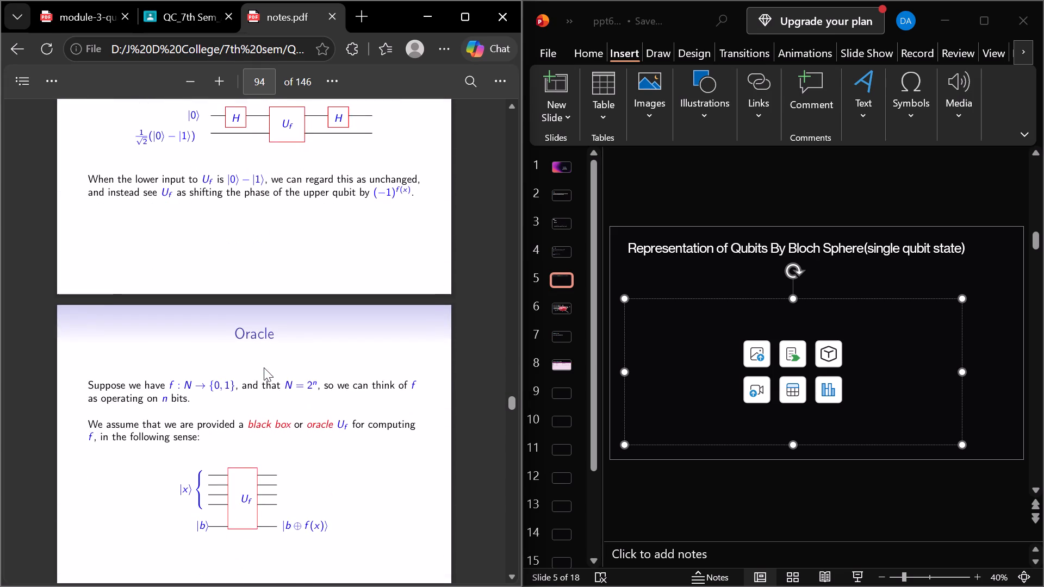
scroll(264, 367, "down", 10)
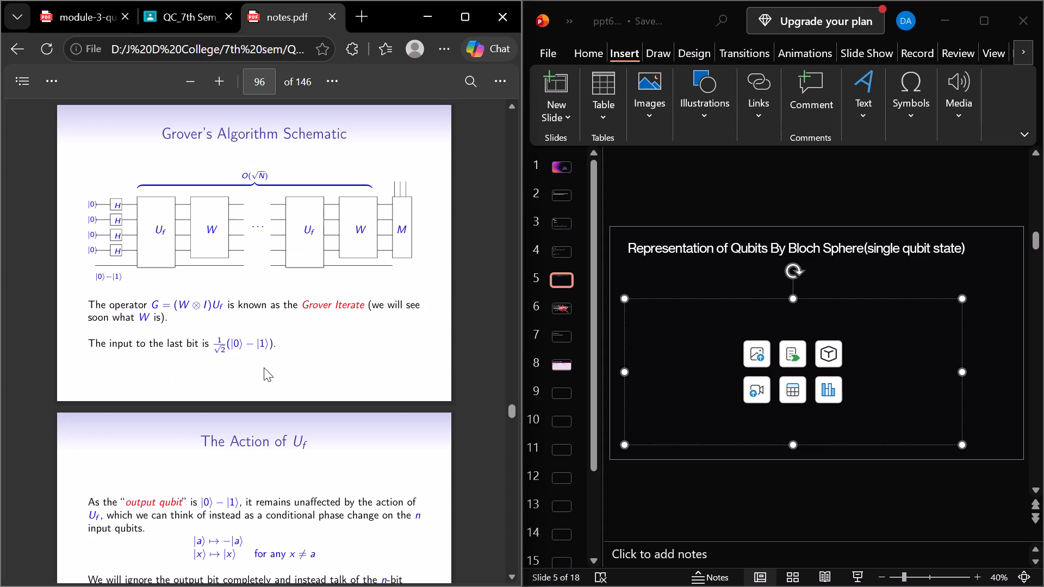
scroll(264, 367, "down", 8)
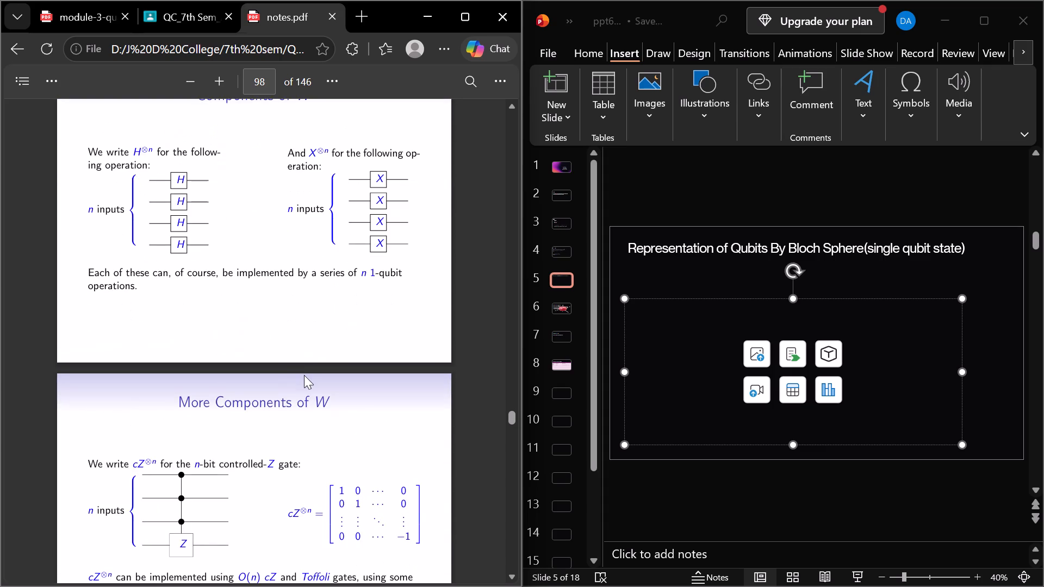
scroll(304, 376, "down", 3)
scroll(304, 379, "up", 1)
scroll(308, 383, "down", 11)
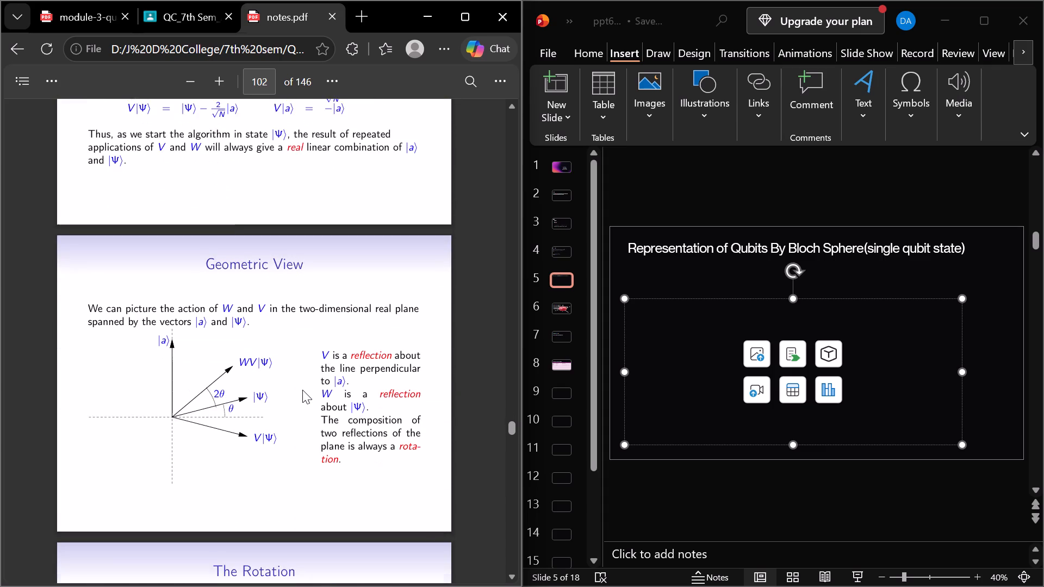
Skim the rest of Lecture 6, covering the rotation, number of iterations, multiple solutions and lower bound of Grover's algorithm.
scroll(302, 390, "down", 9)
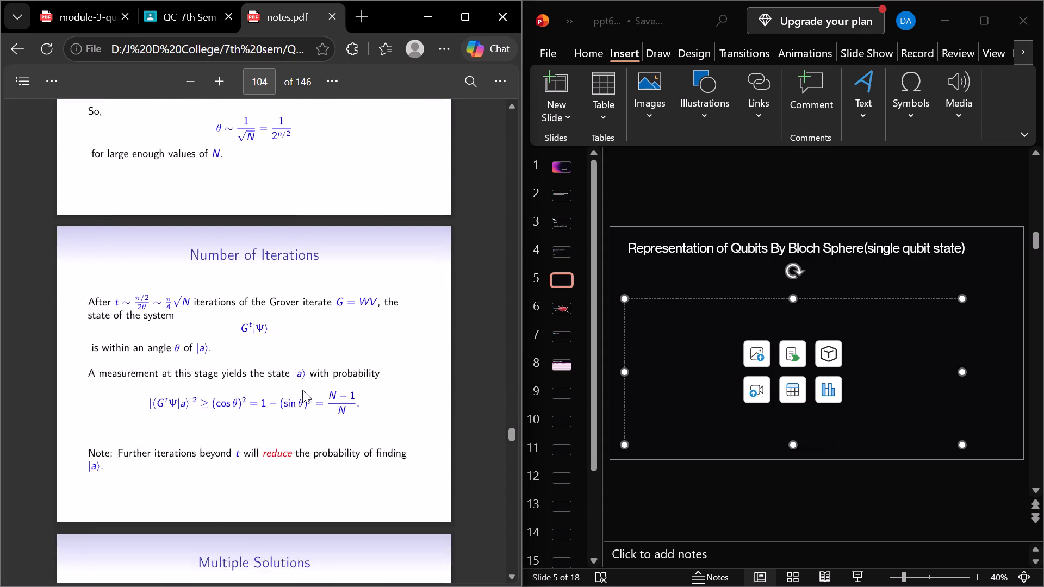
scroll(304, 390, "down", 5)
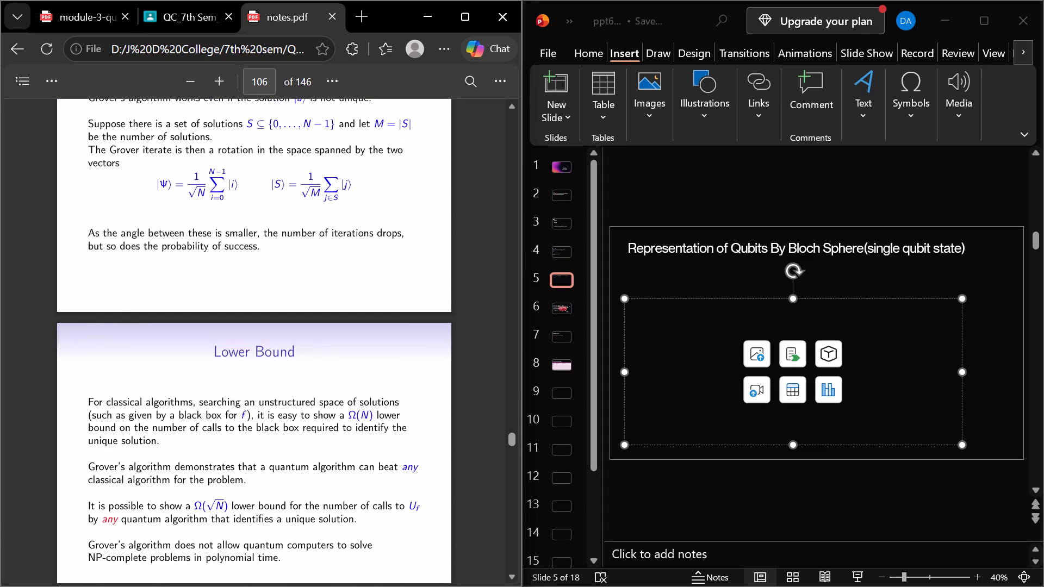
scroll(290, 405, "down", 3)
scroll(290, 406, "up", 1)
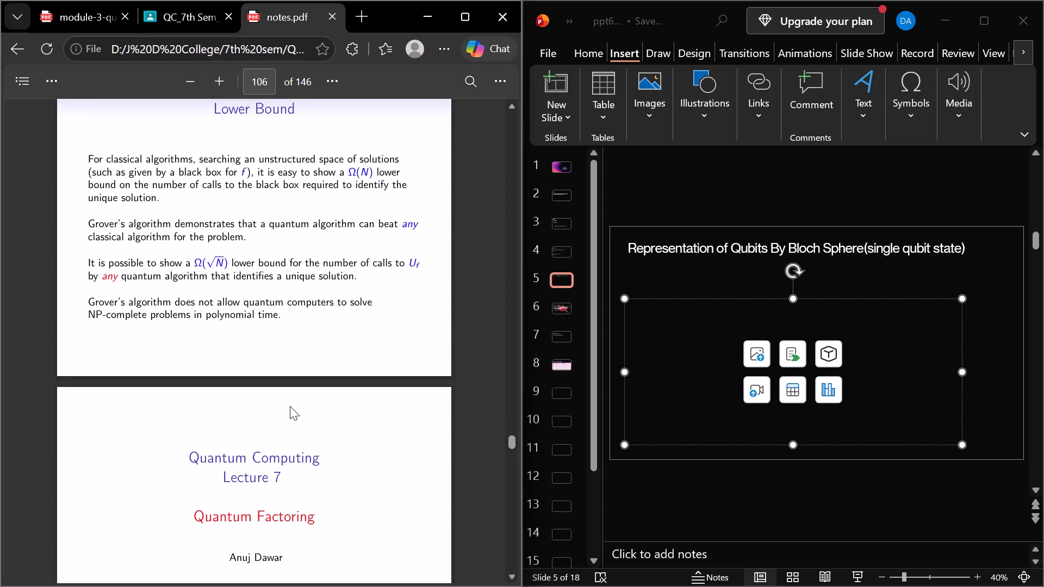
Skim the Lecture 7 notes on quantum factoring, from period and order finding through factoring to the inverse discrete Fourier transform.
scroll(290, 406, "down", 3)
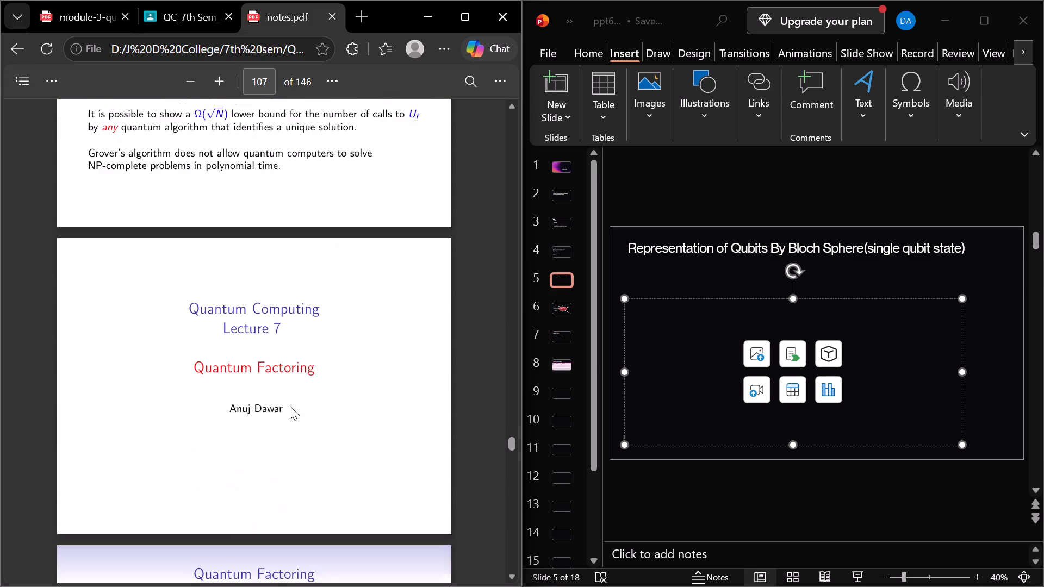
scroll(290, 406, "down", 8)
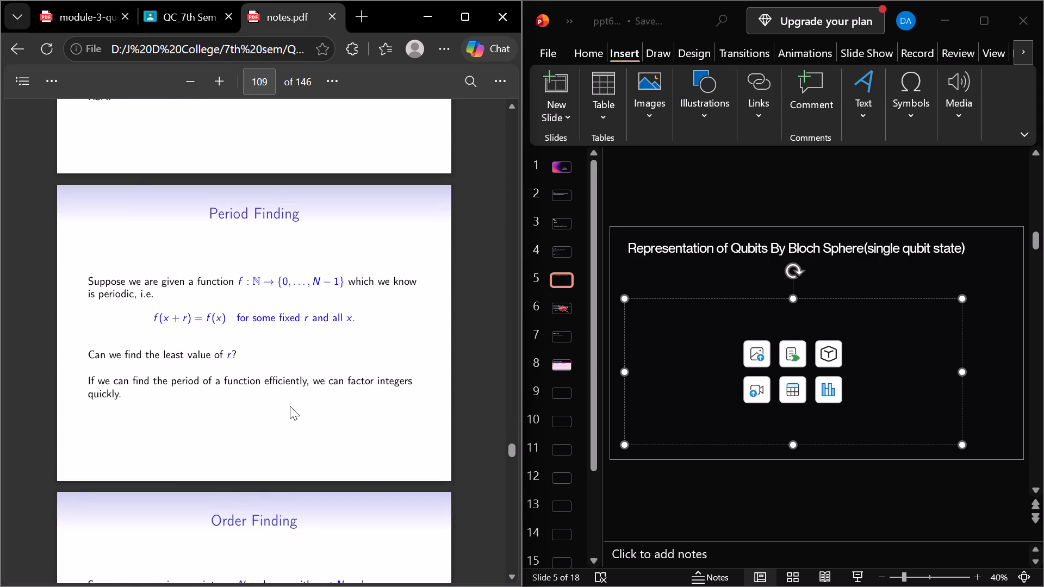
scroll(290, 406, "down", 12)
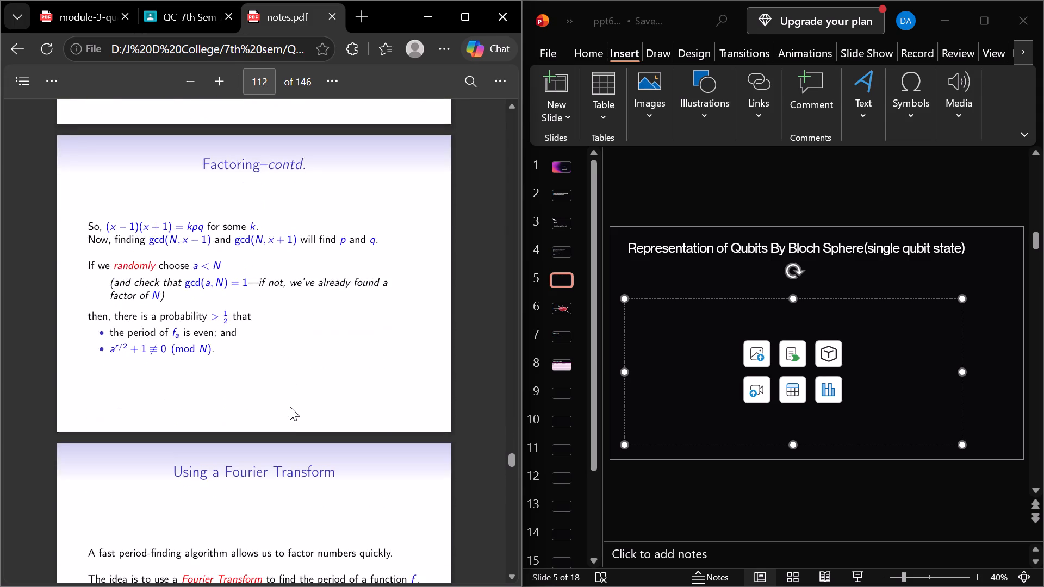
scroll(290, 407, "down", 16)
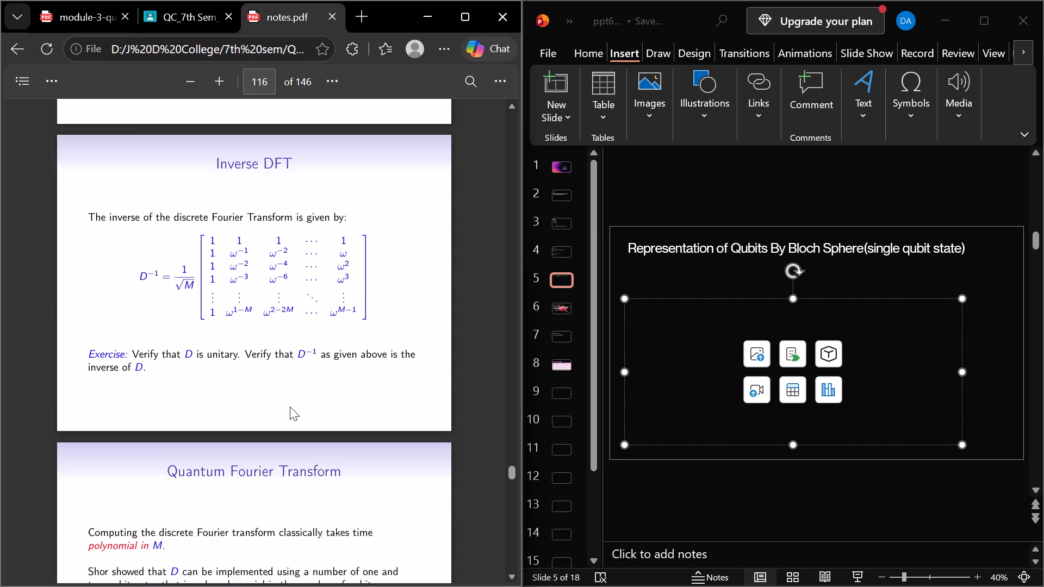
Skim the rest of Lecture 7, covering the quantum Fourier transform circuit, state preparation, measurement, exponentiation and the closing points to note.
scroll(290, 407, "down", 10)
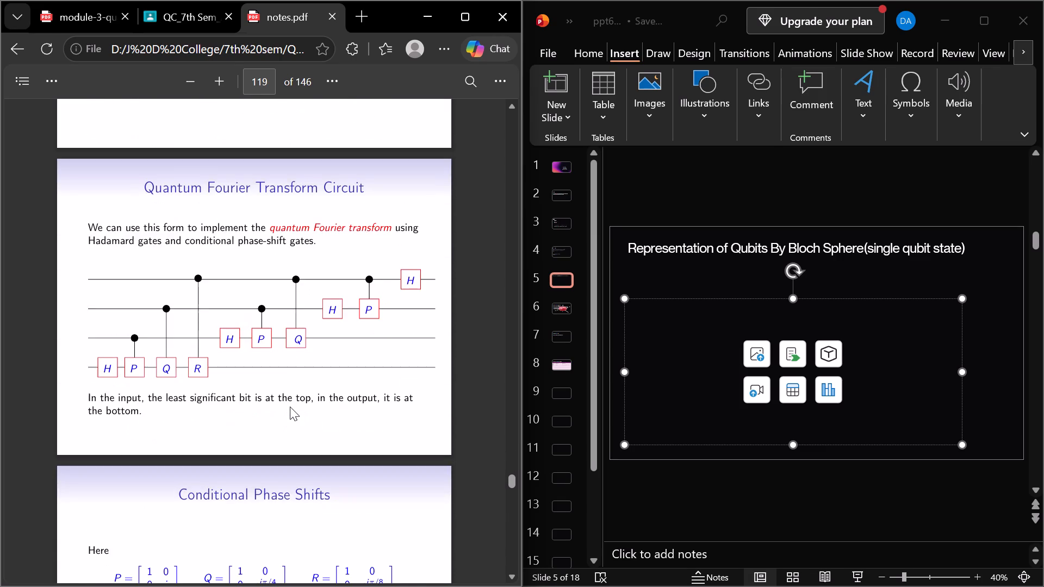
scroll(290, 407, "down", 7)
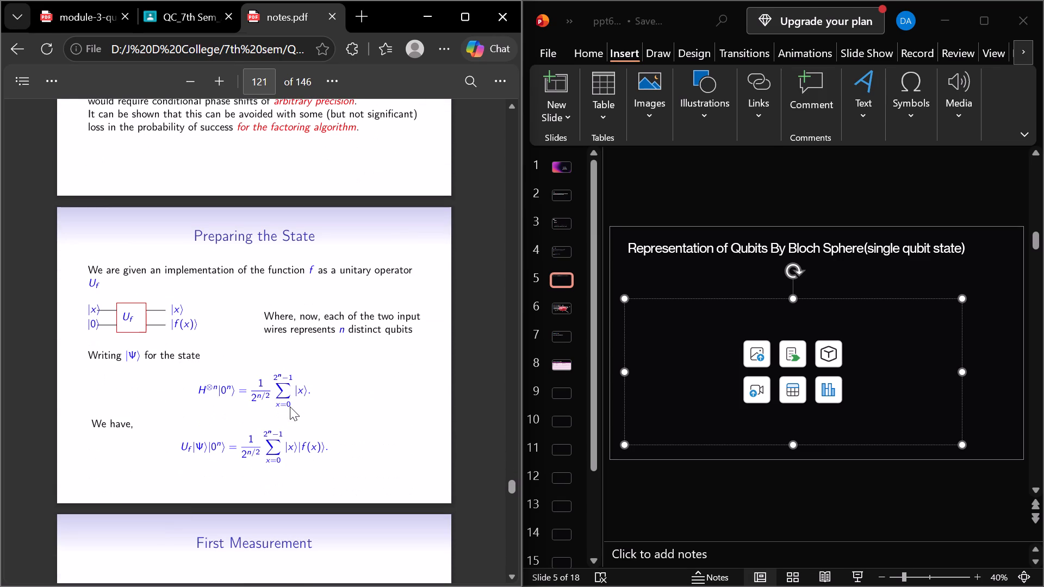
scroll(290, 407, "down", 13)
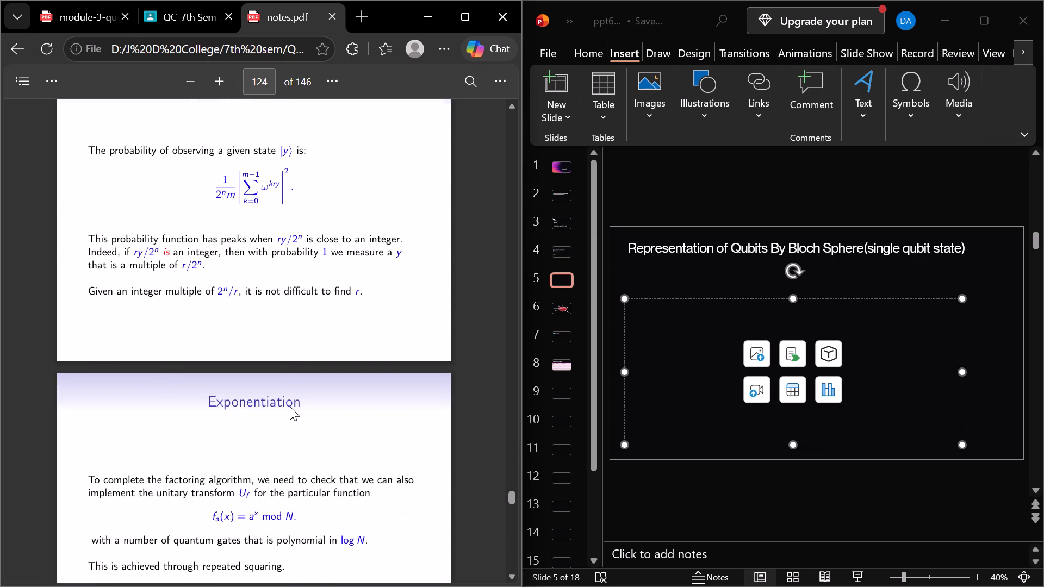
scroll(290, 407, "down", 7)
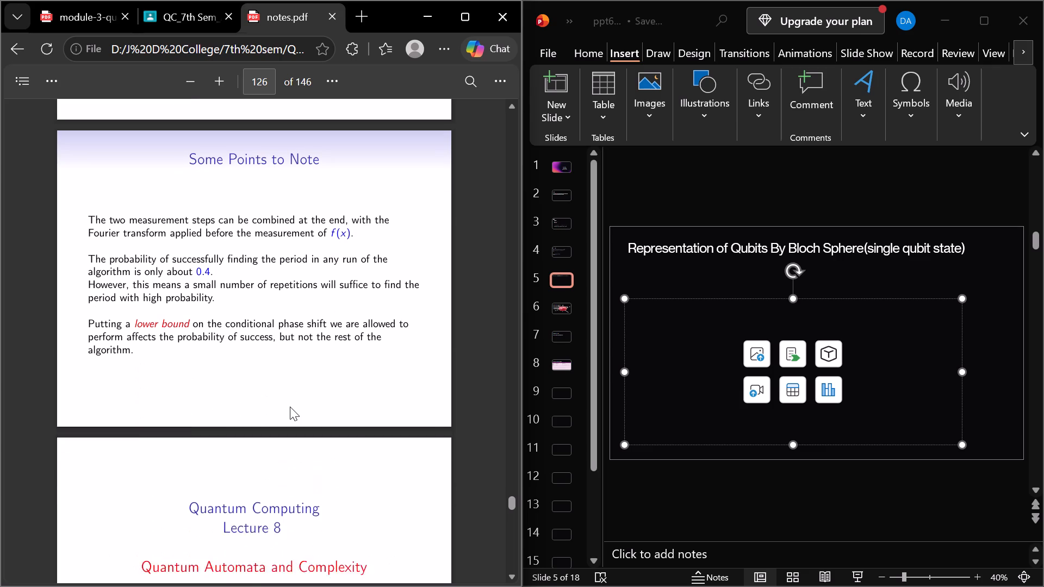
left_click_drag(131, 201, 191, 196)
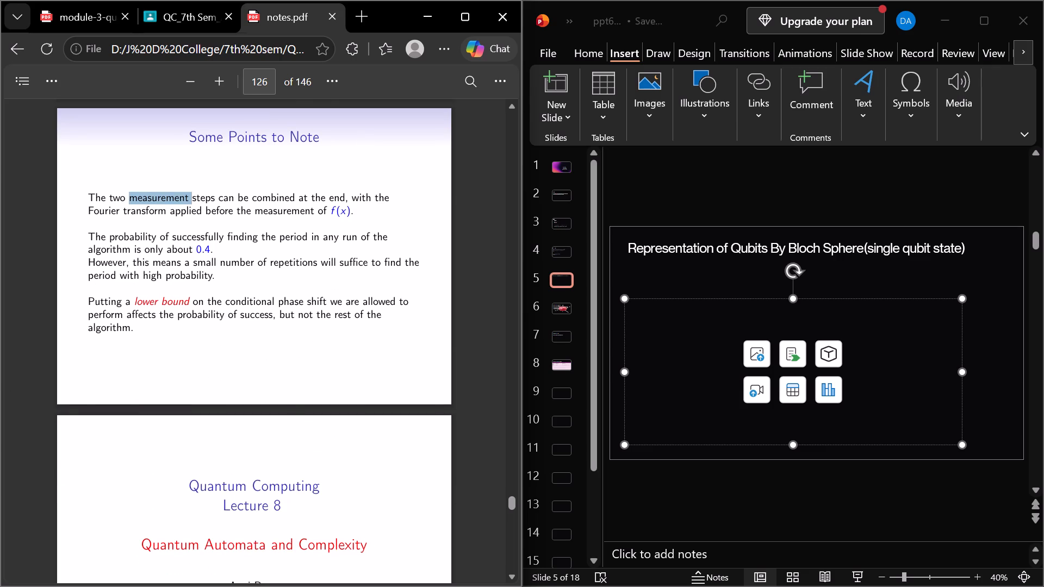
left_click_drag(191, 196, 269, 198)
left_click(264, 230)
Copy all the text of the Lecture 8 title page, "Quantum Automata and Complexity", including the author line.
scroll(187, 228, "down", 3)
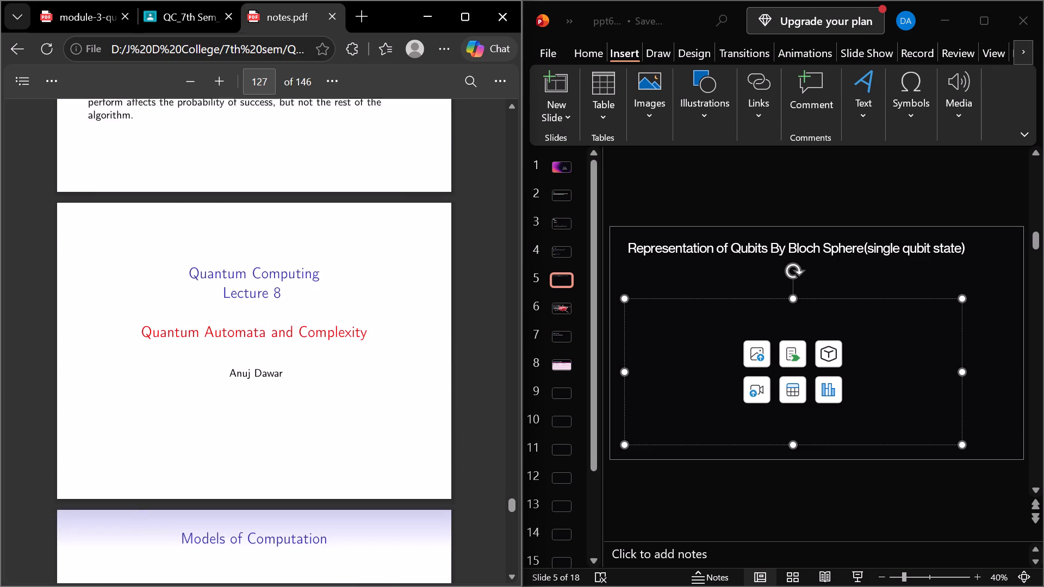
left_click_drag(233, 334, 217, 332)
left_click(145, 266)
left_click_drag(188, 215, 260, 280)
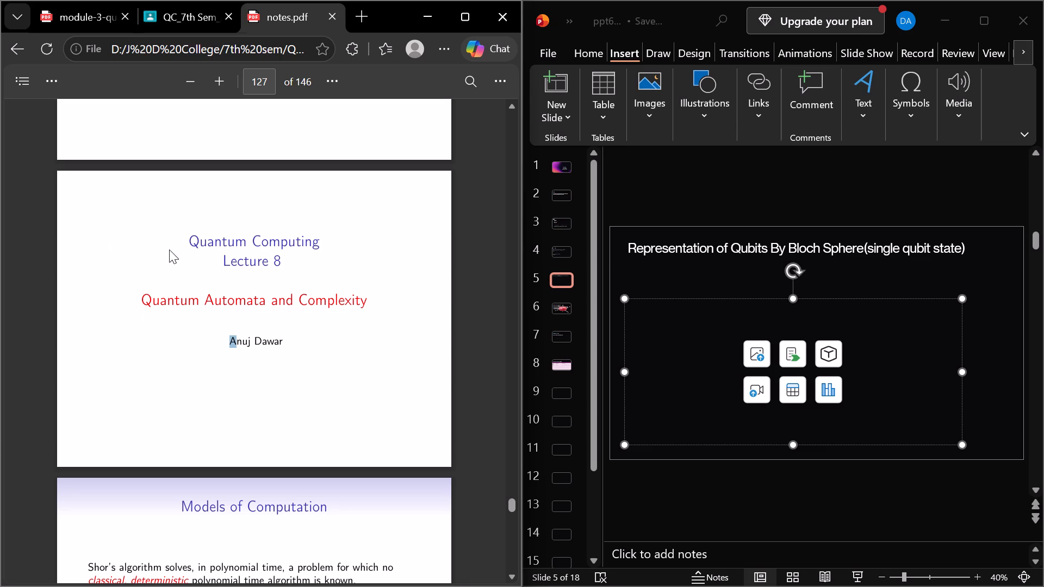
left_click_drag(189, 248, 340, 442)
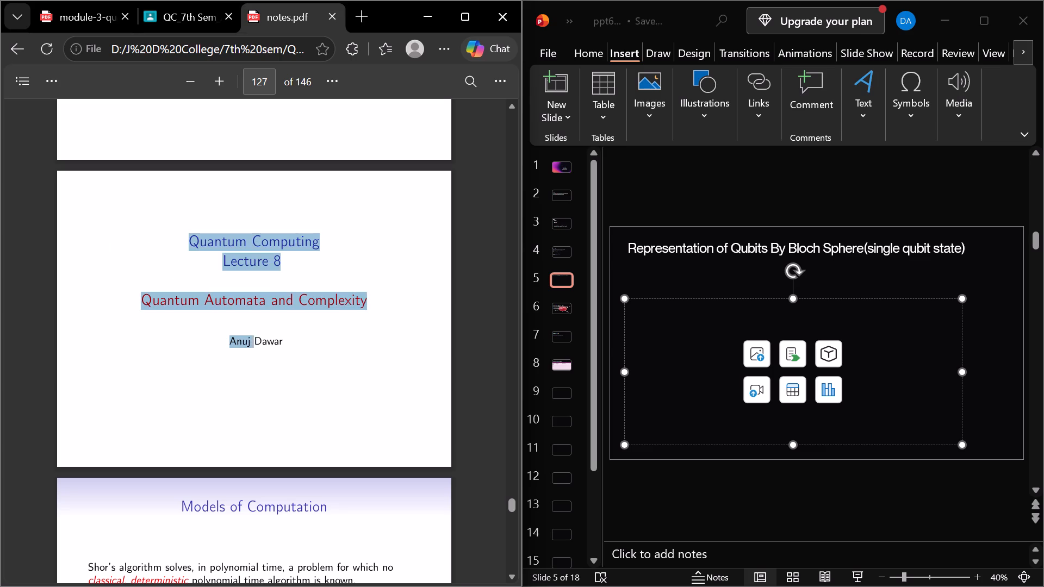
left_click_drag(340, 442, 287, 344)
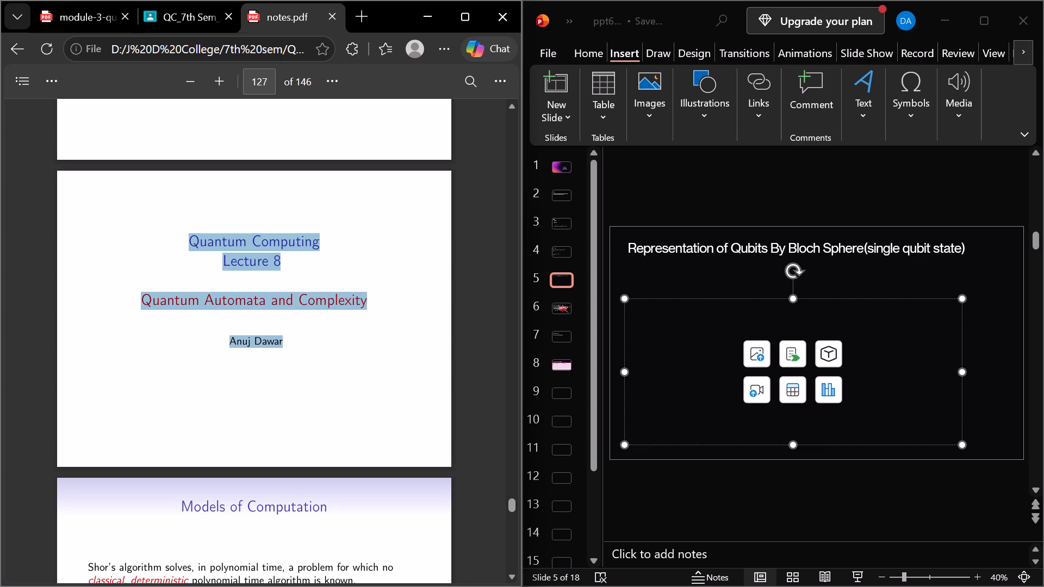
key("ctrl+c")
key("ctrl+c")
key("ctrl+c")
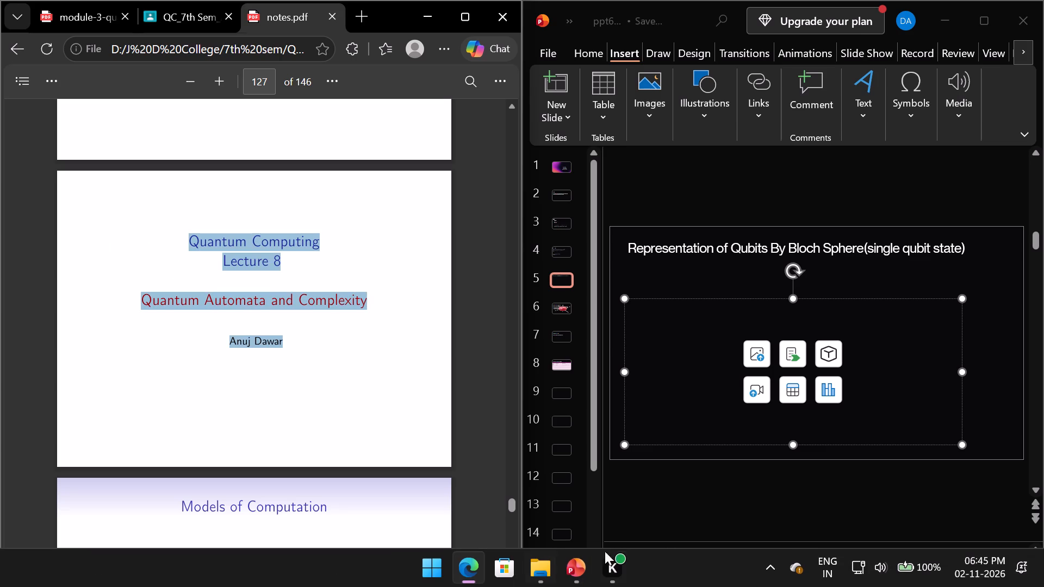